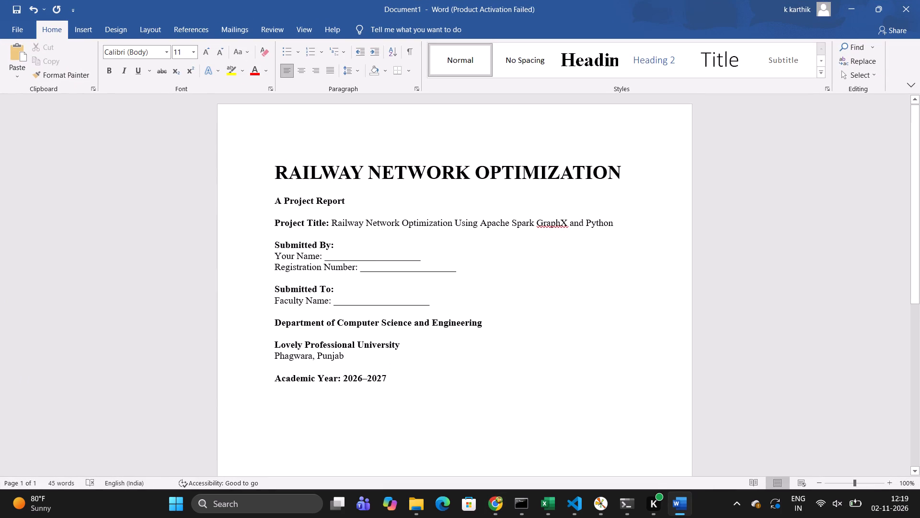
scroll(329, 226, "up", 5)
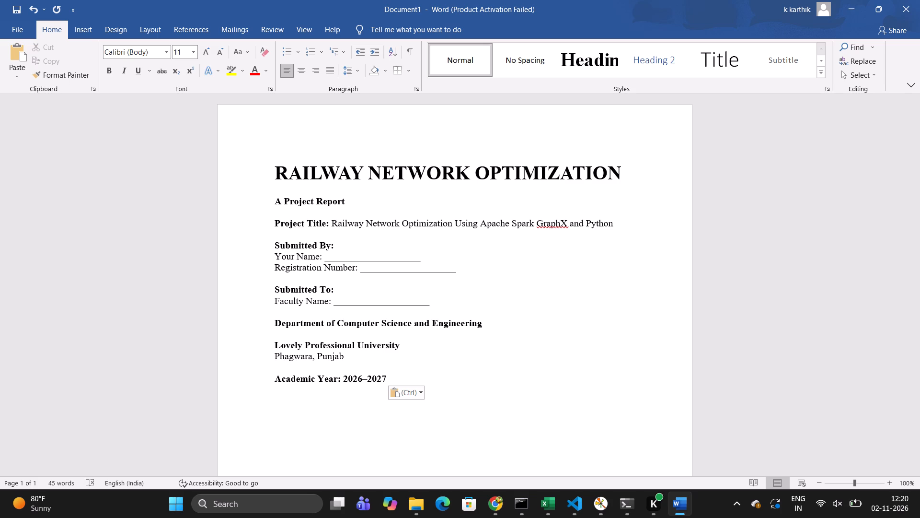
Switch back to the ChatGPT front-page instructions in Chrome.
left_click(494, 508)
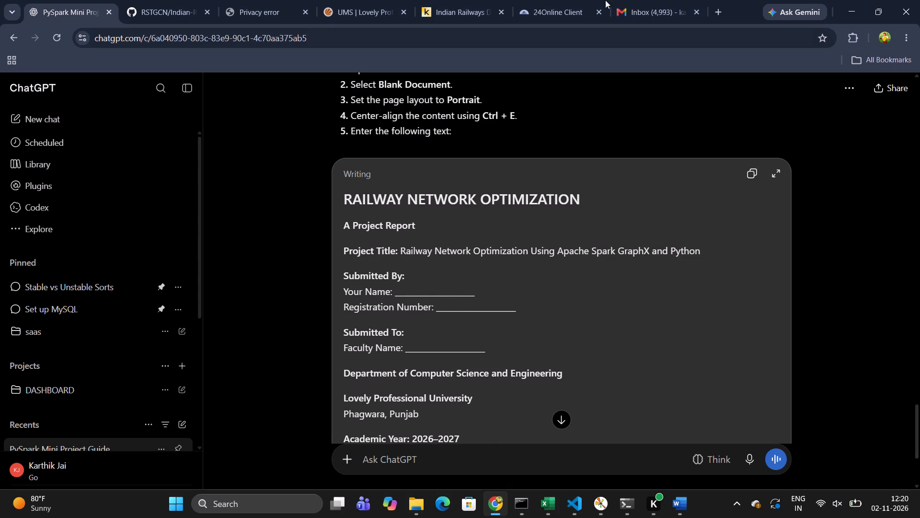
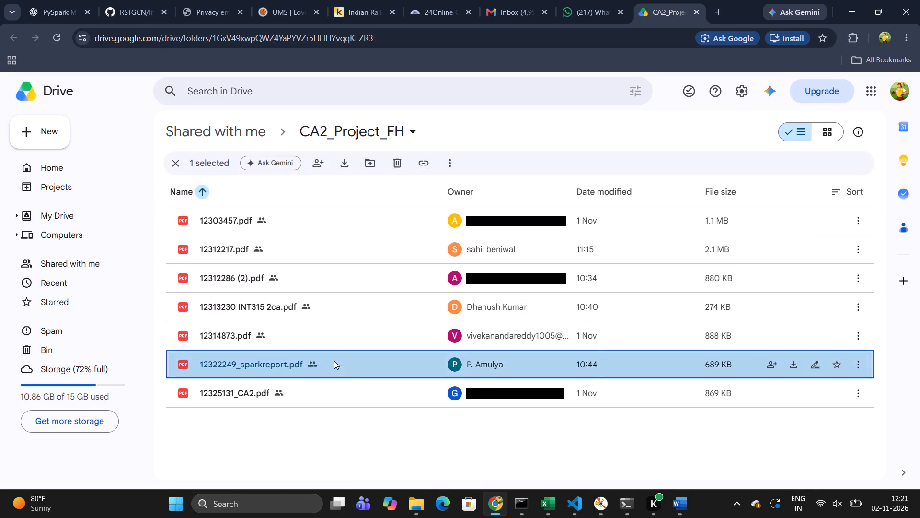
Examine the layout and sections of the classmate's sparkreport PDF in Drive, from the title page to the dashboard page.
scroll(473, 294, "down", 5)
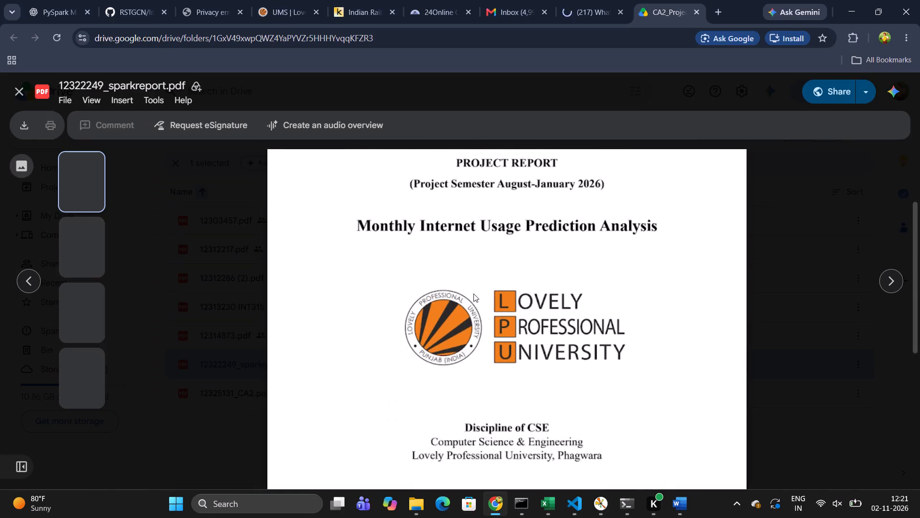
scroll(473, 294, "down", 9)
scroll(473, 294, "up", 1)
scroll(473, 294, "down", 2)
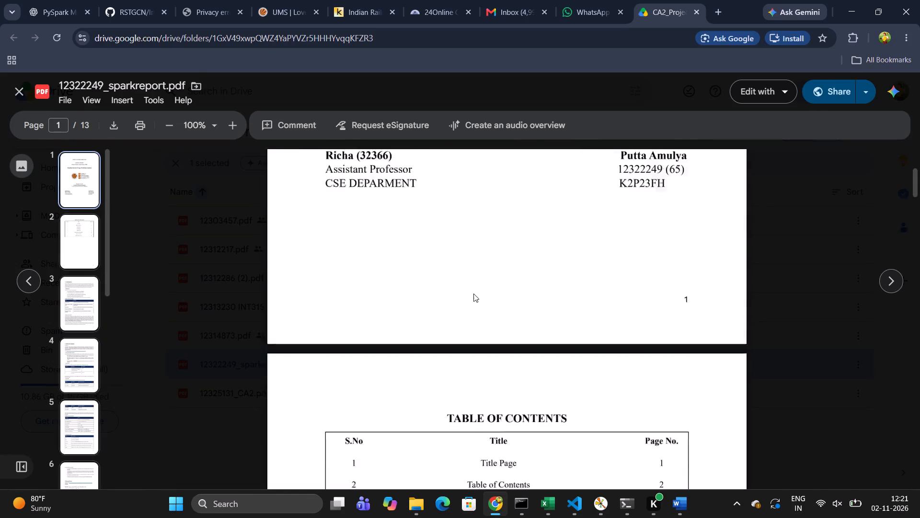
scroll(473, 294, "down", 14)
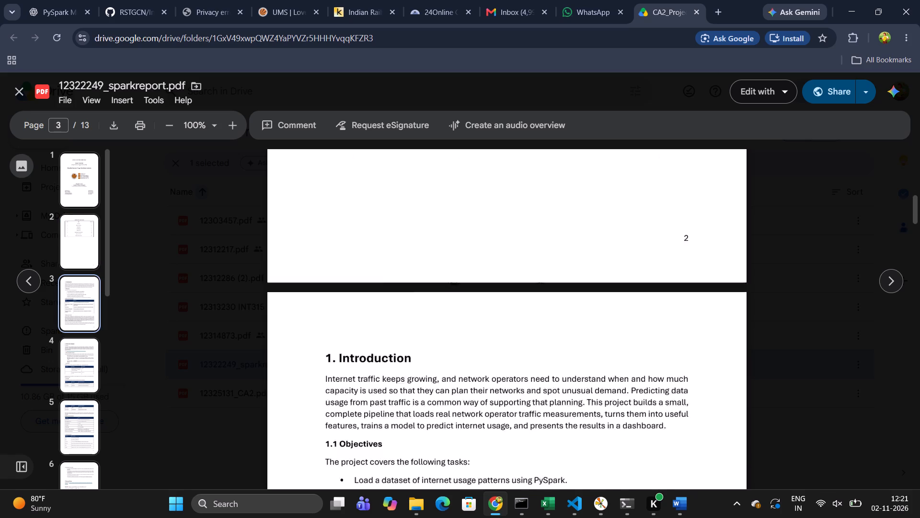
scroll(476, 294, "down", 14)
scroll(476, 294, "down", 14)
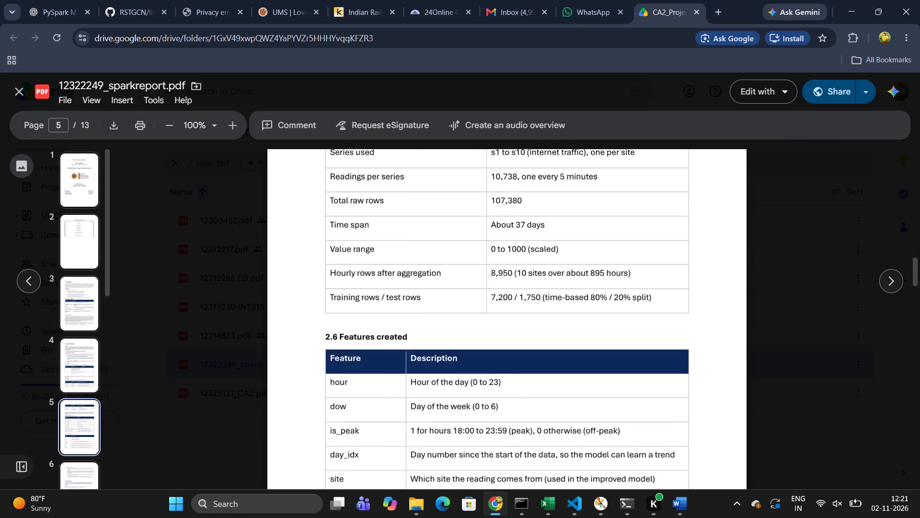
scroll(476, 294, "down", 19)
scroll(476, 294, "down", 16)
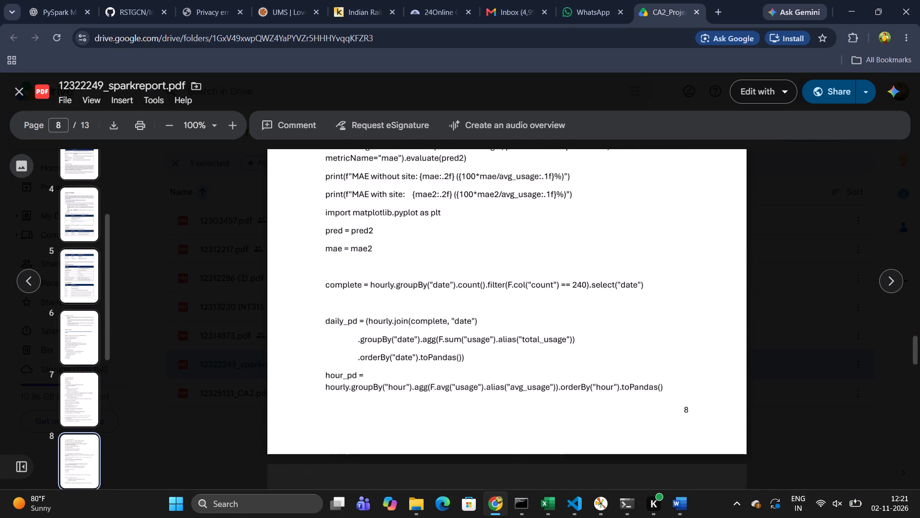
scroll(476, 295, "down", 15)
scroll(476, 295, "down", 16)
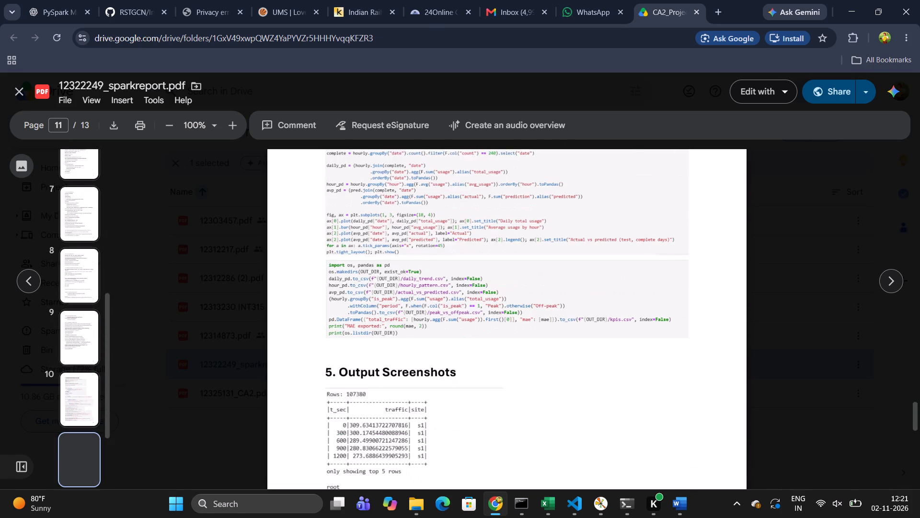
scroll(476, 296, "down", 16)
scroll(475, 298, "down", 9)
scroll(475, 298, "up", 5)
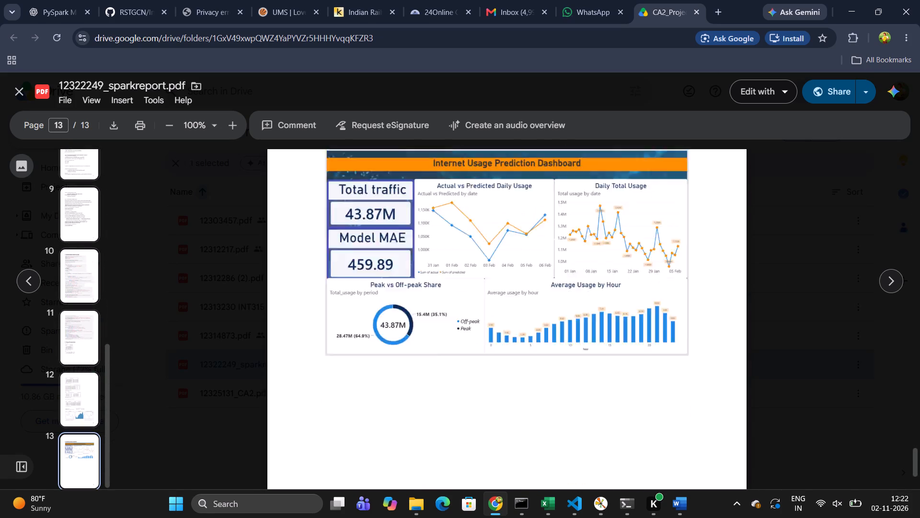
scroll(475, 298, "up", 3)
scroll(475, 298, "down", 16)
scroll(475, 298, "up", 6)
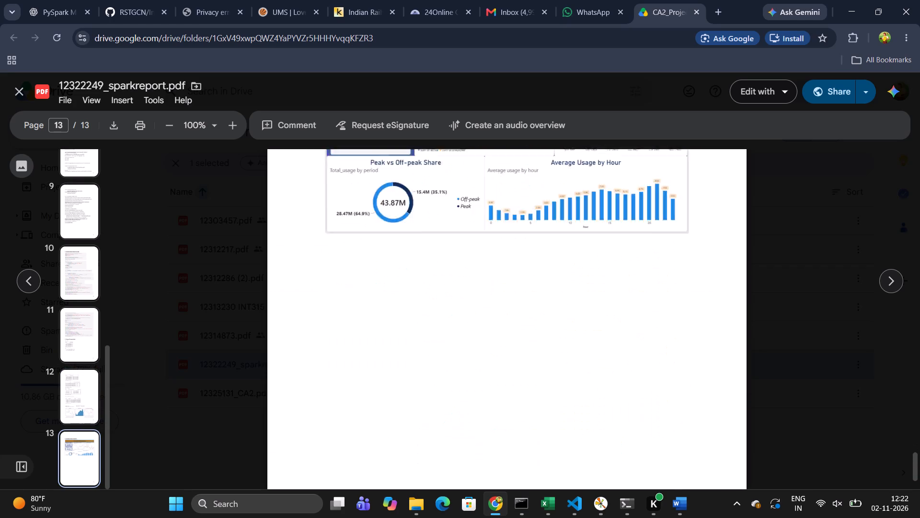
scroll(475, 298, "up", 1)
scroll(475, 298, "up", 20)
scroll(475, 298, "up", 1)
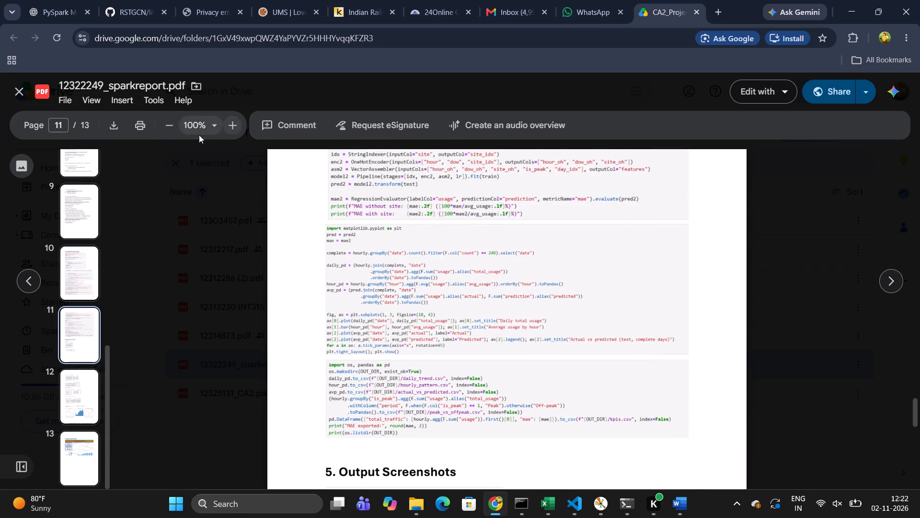
Download the sparkreport PDF from Drive to the computer.
left_click(110, 124)
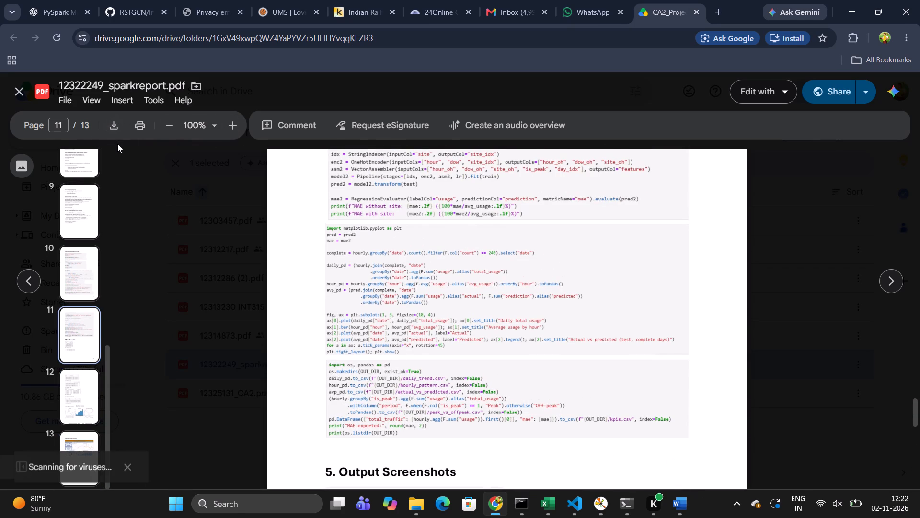
scroll(118, 235, "up", 7)
scroll(118, 235, "up", 17)
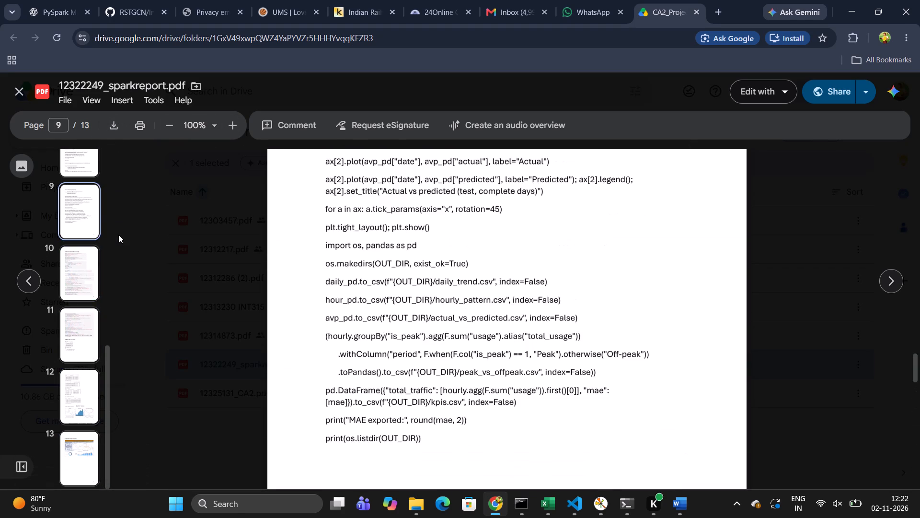
scroll(118, 235, "up", 17)
scroll(118, 235, "up", 17)
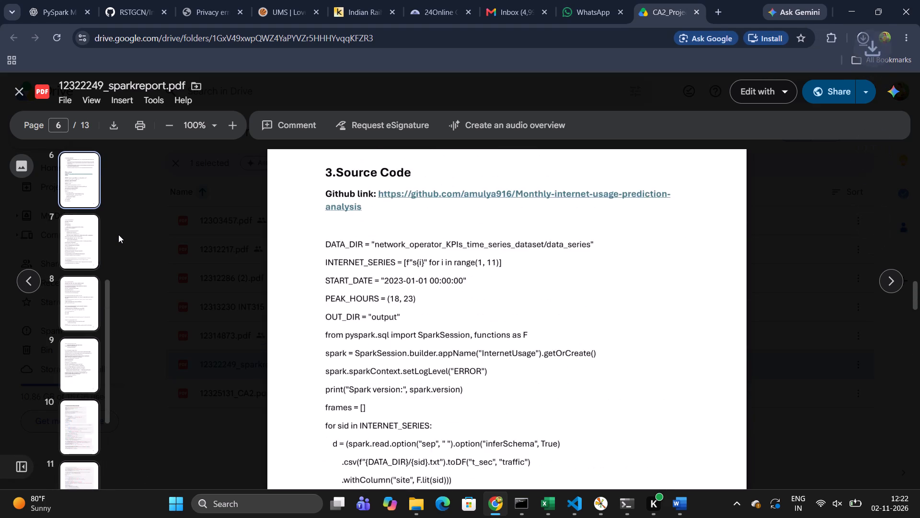
scroll(118, 235, "up", 4)
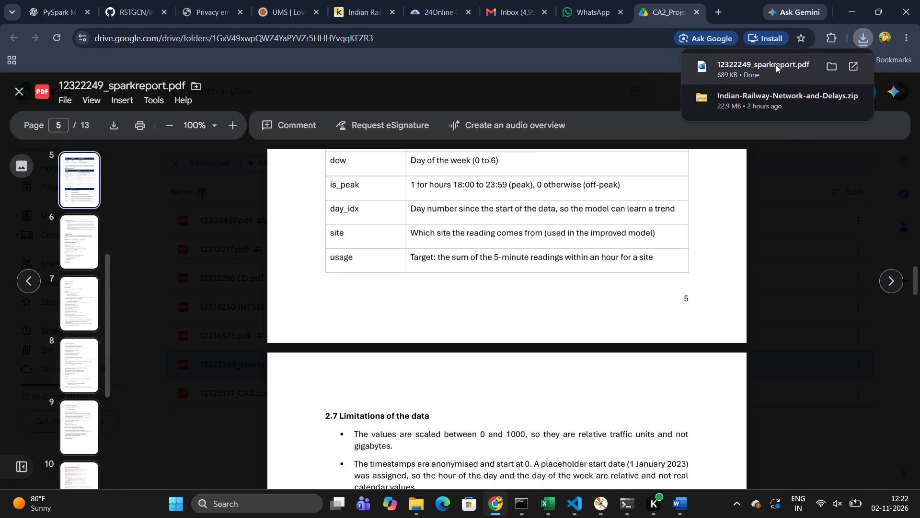
Open the downloaded sparkreport PDF in the browser and examine its front-page layout.
double_click(776, 65)
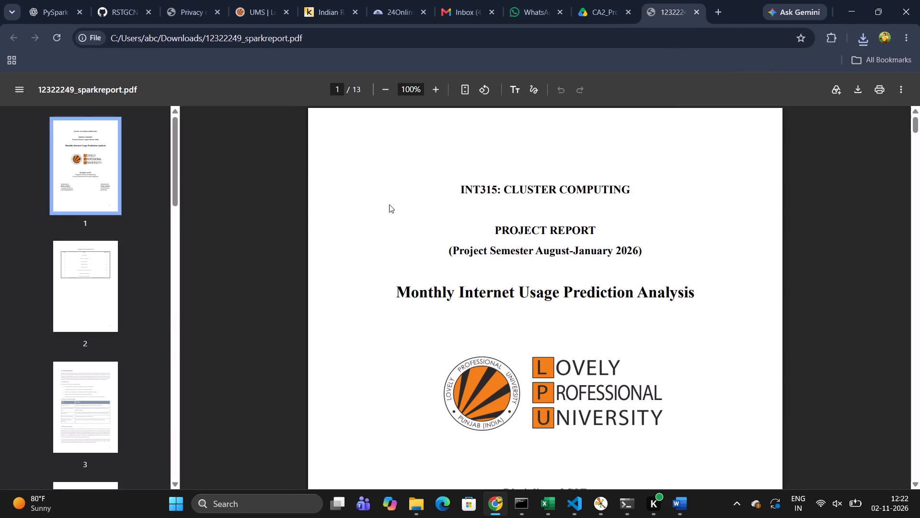
scroll(463, 223, "up", 8)
scroll(463, 223, "down", 7)
scroll(463, 223, "up", 3)
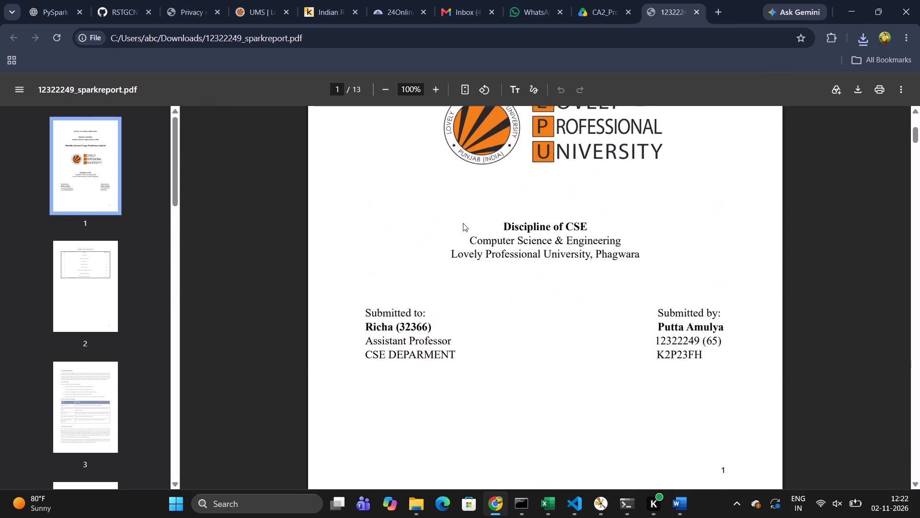
scroll(463, 223, "up", 11)
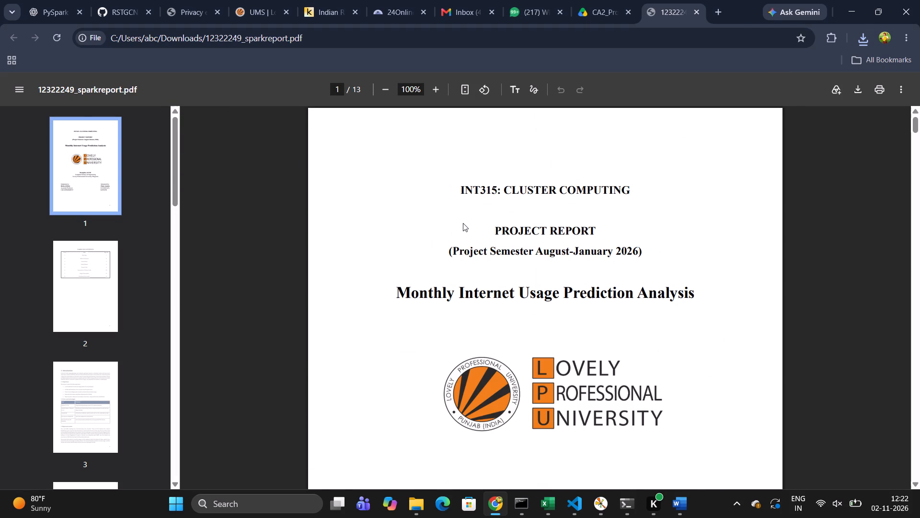
Switch to File Explorer and open the sparkreport PDF from the Downloads folder in Word, accepting the PDF conversion.
left_click(421, 510)
left_click(305, 451)
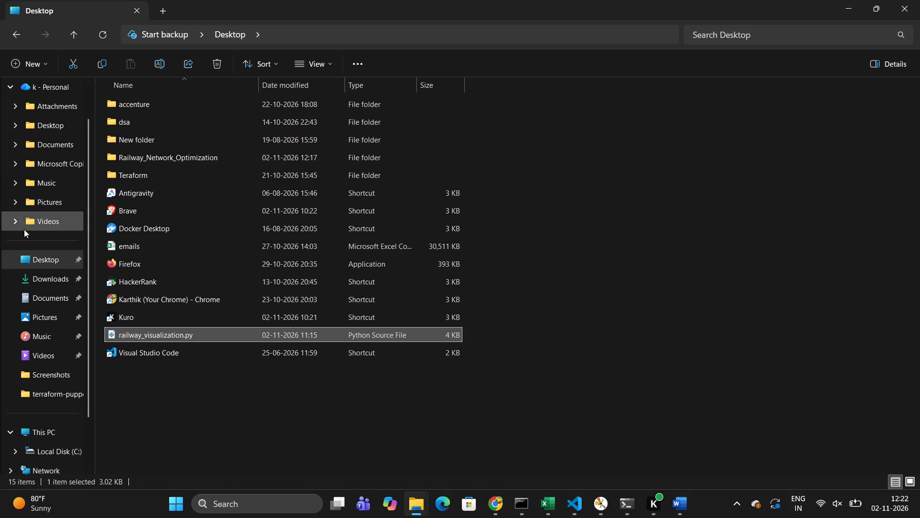
left_click(45, 278)
scroll(106, 117, "up", 6)
double_click(149, 119)
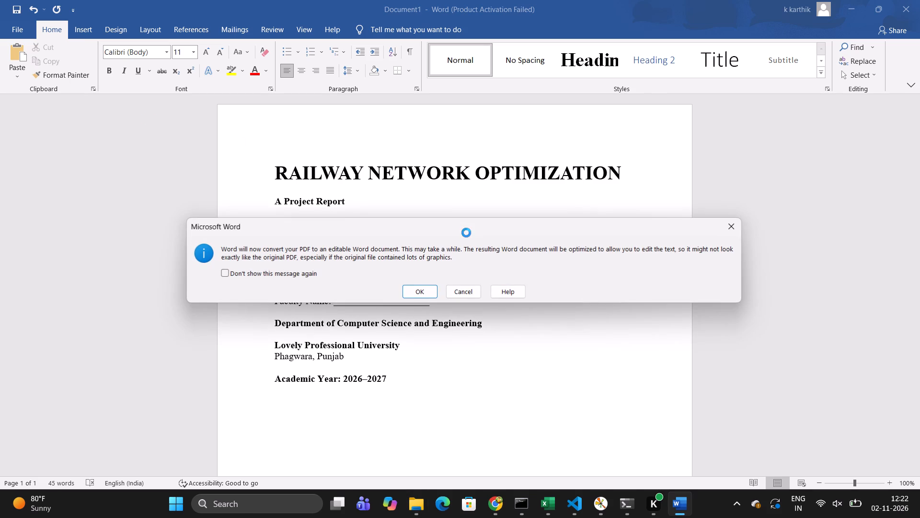
scroll(466, 233, "up", 2)
left_click(425, 292)
triple_click(424, 290)
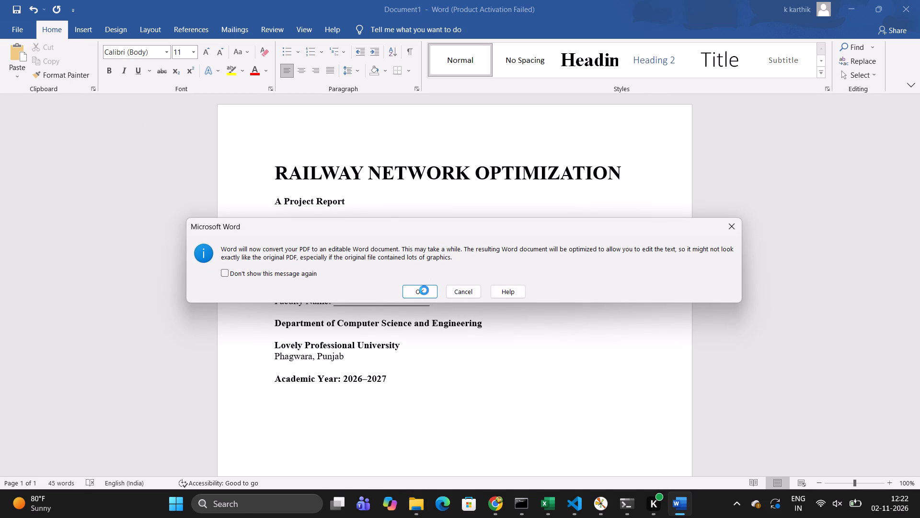
double_click(424, 290)
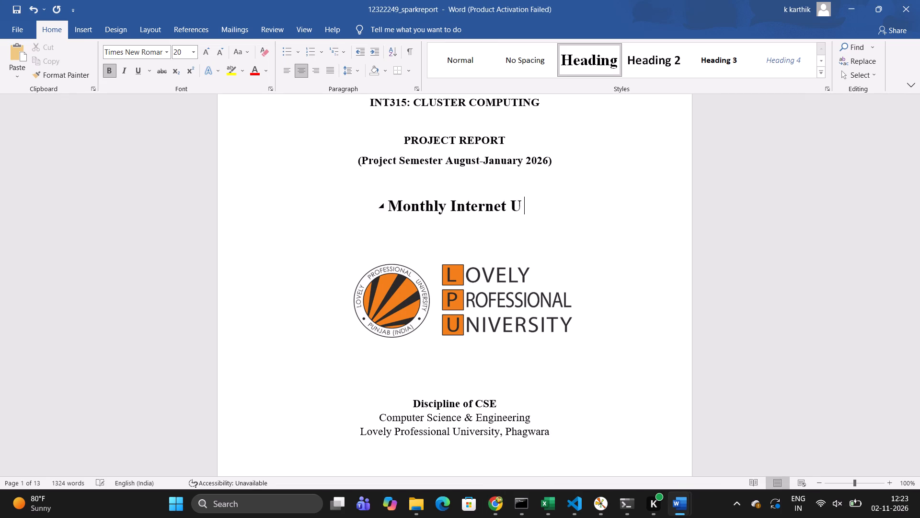
key("BackSpace")
key("BackSpace")
key("BackSpace")
key("BackSpace")
key("BackSpace")
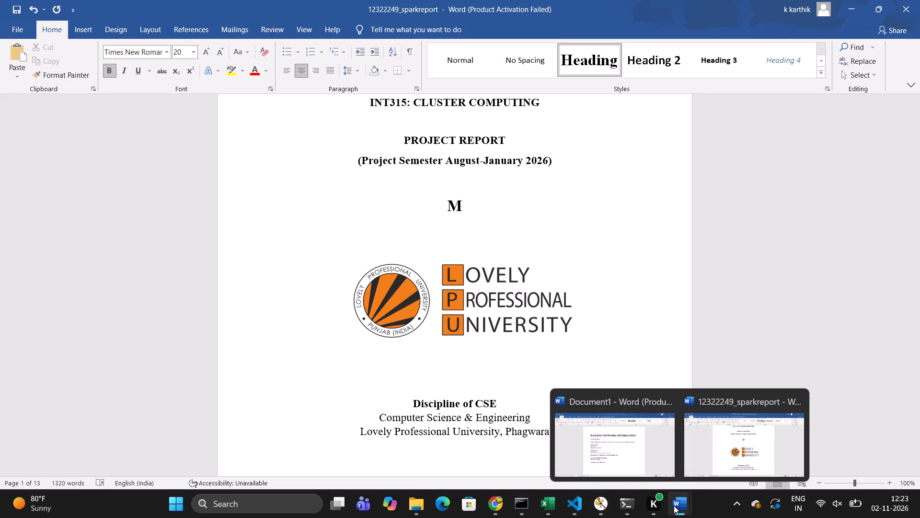
left_click(659, 441)
left_click_drag(276, 173, 291, 171)
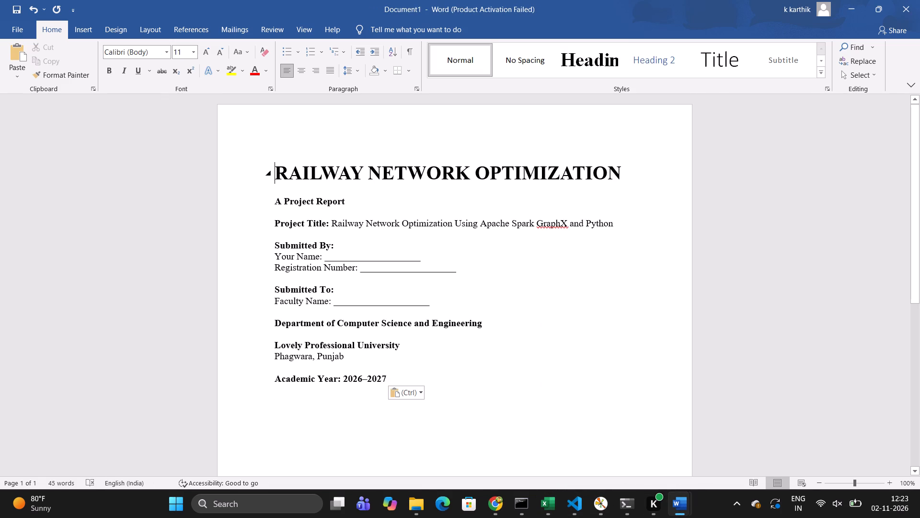
left_click_drag(291, 171, 624, 171)
key("ctrl+c")
key("alt+Tab")
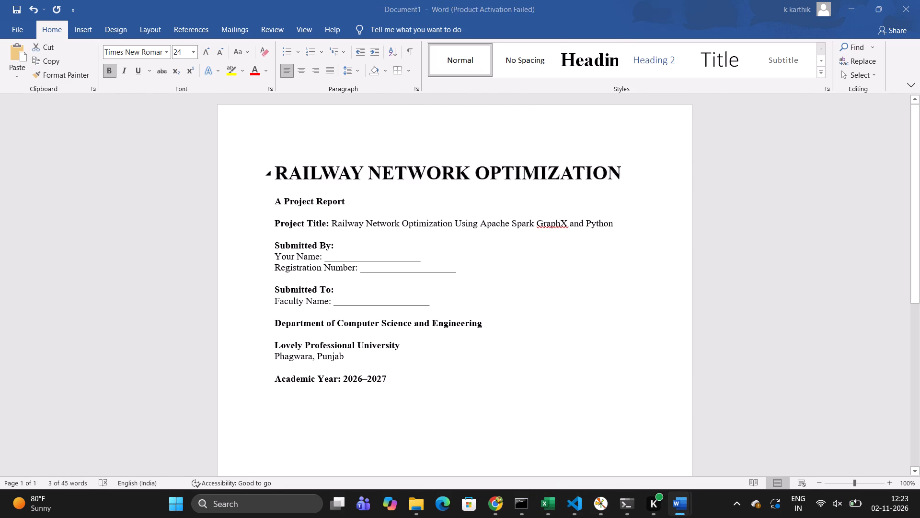
key("ctrl+v")
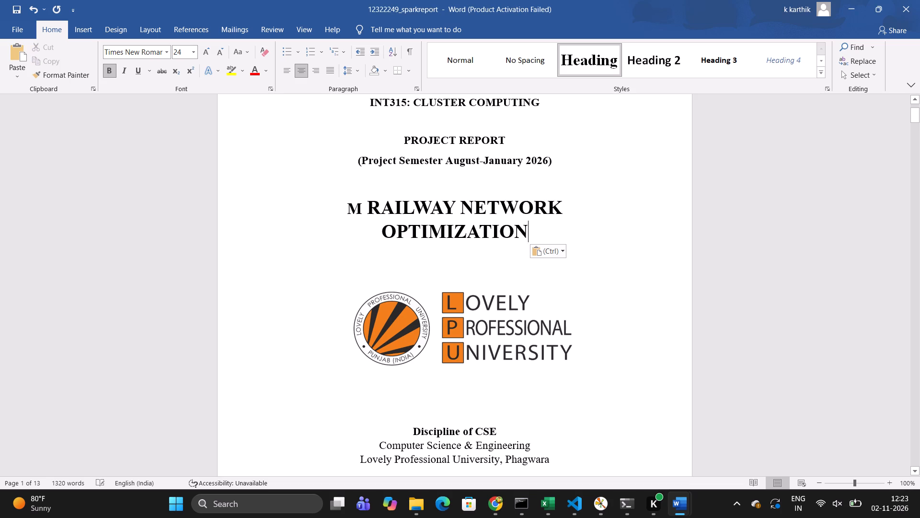
left_click(368, 208)
key("BackSpace")
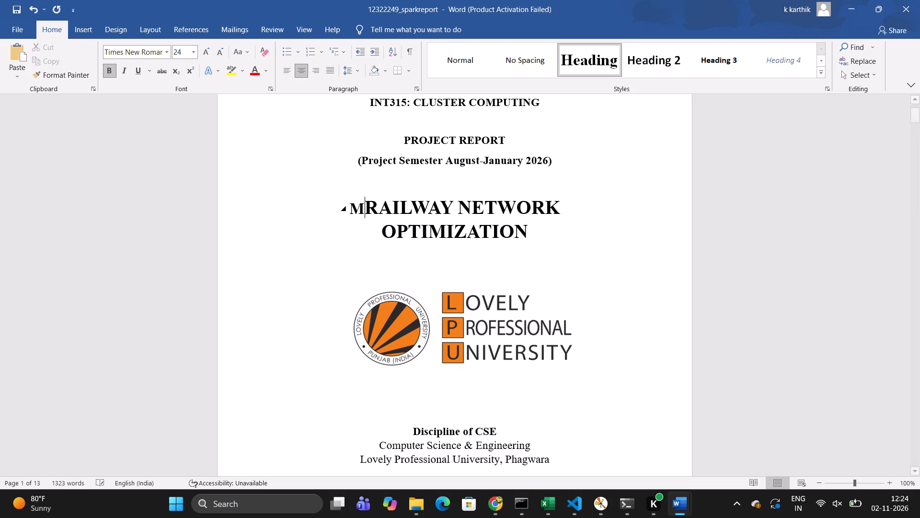
key("BackSpace")
Review the cover page from the report title to the submission details and table of contents for details to update.
scroll(419, 208, "down", 2)
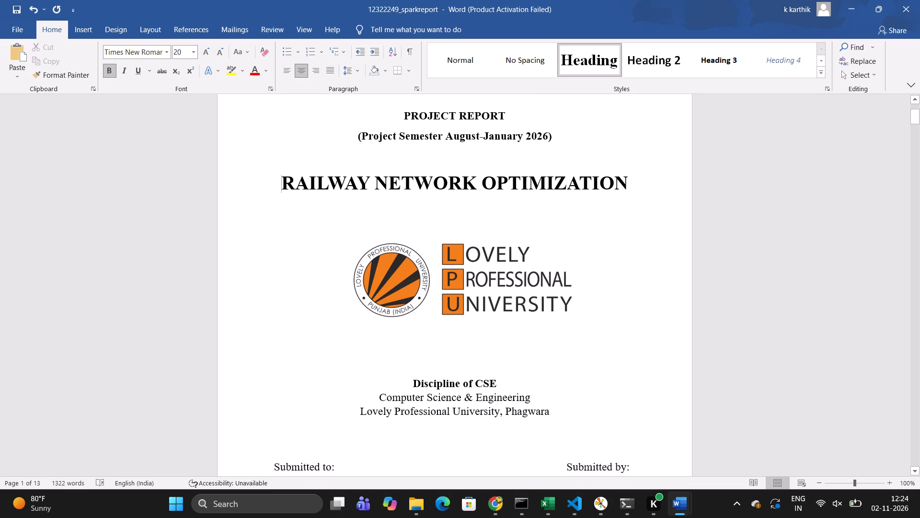
scroll(419, 208, "down", 2)
scroll(440, 222, "up", 4)
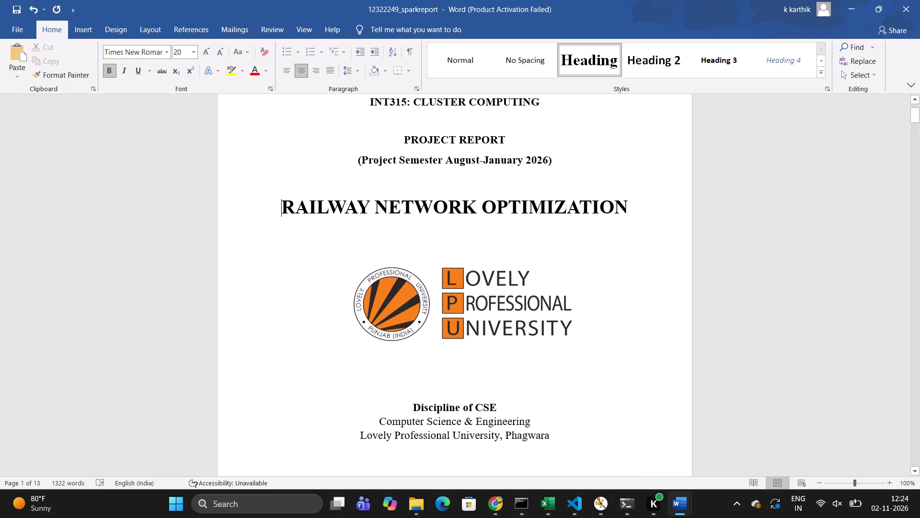
scroll(425, 168, "up", 2)
scroll(425, 168, "down", 4)
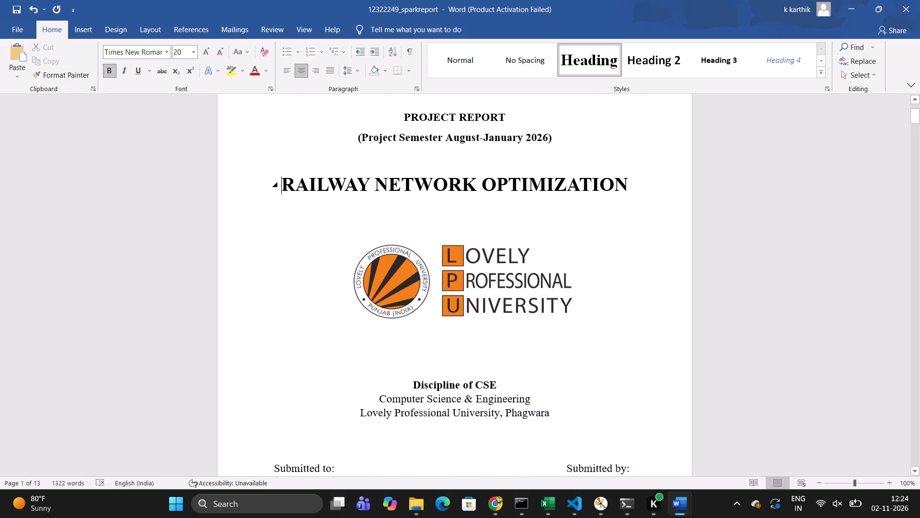
scroll(425, 168, "down", 5)
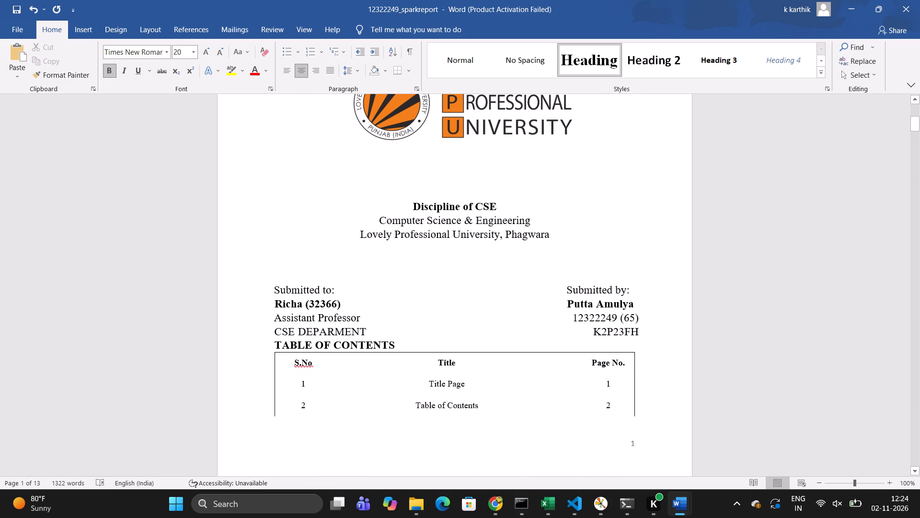
scroll(457, 185, "down", 2)
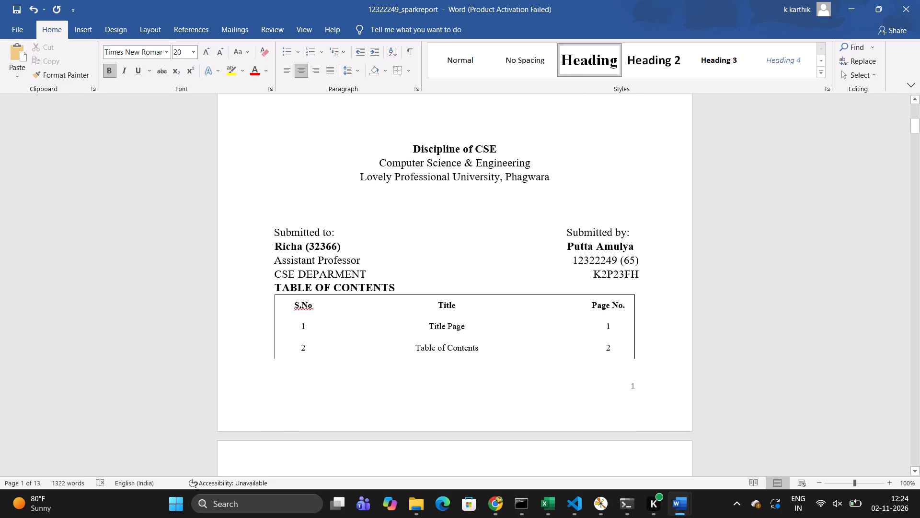
scroll(339, 246, "down", 2)
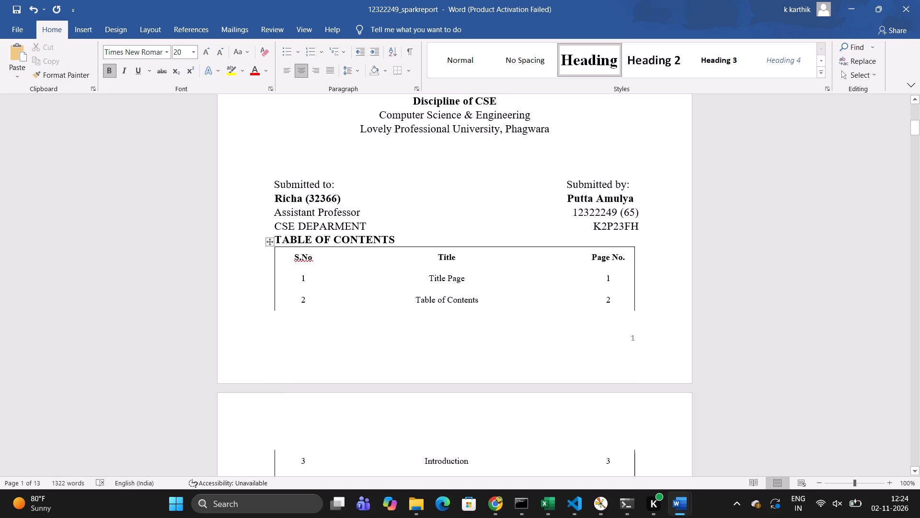
scroll(339, 246, "up", 1)
scroll(339, 246, "down", 1)
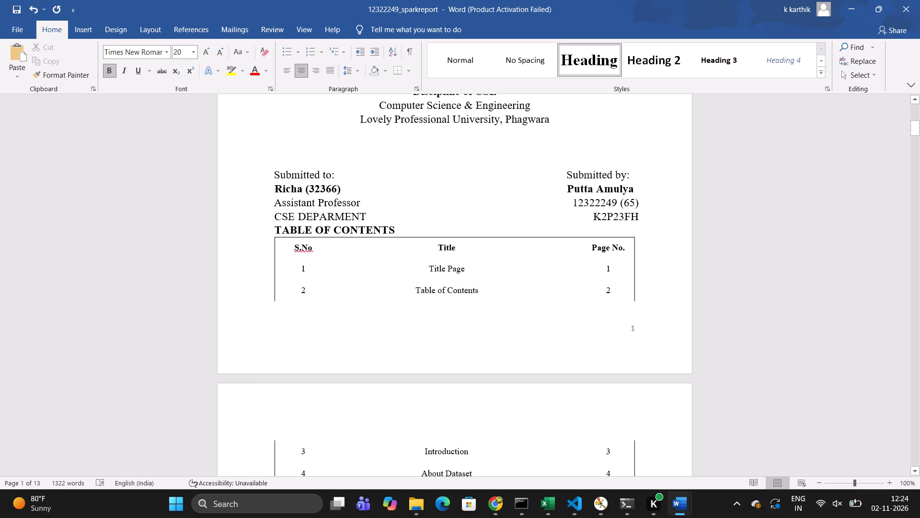
Replace the student name under "Submitted by:" on the cover page with "Karthik".
left_click(634, 185)
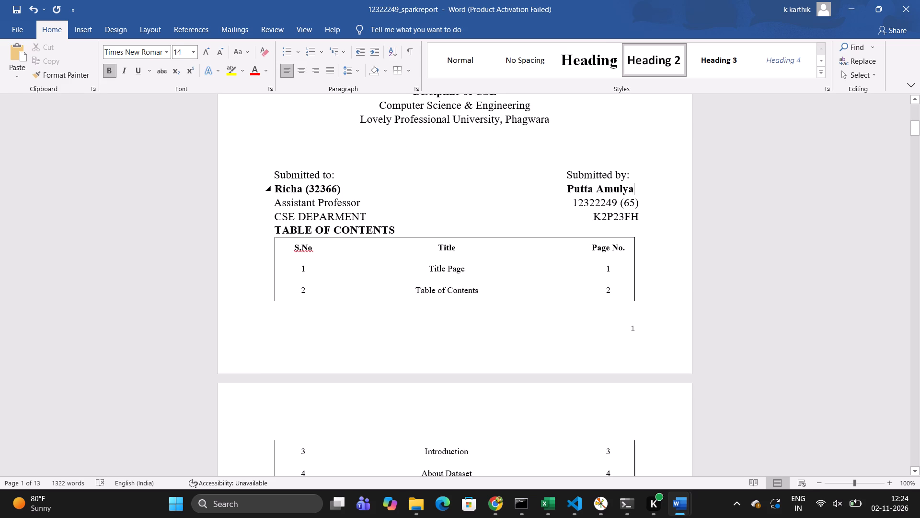
key("BackSpace")
key("BackSpace")
key("BackSpace")
key("BackSpace")
key("BackSpace")
key("BackSpace")
key("BackSpace")
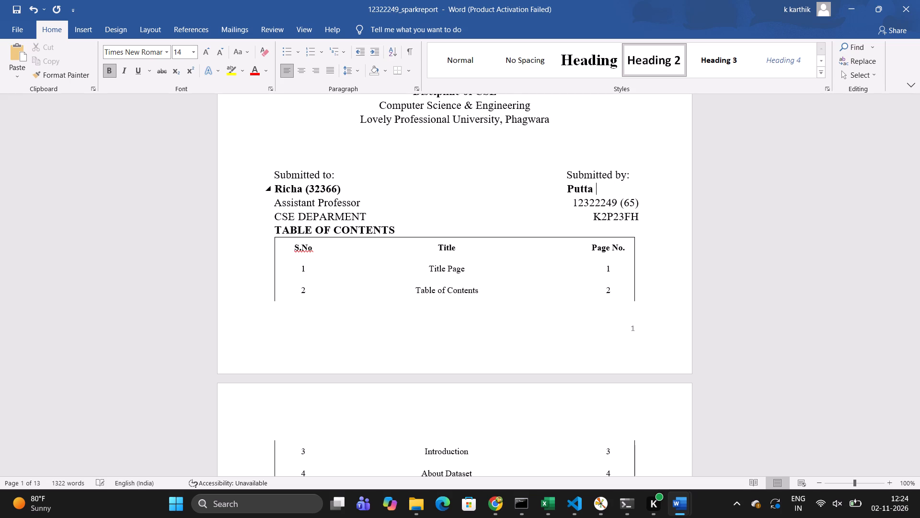
key("BackSpace")
key("BackSpace")
key("BackSpace")
key("BackSpace")
key("BackSpace")
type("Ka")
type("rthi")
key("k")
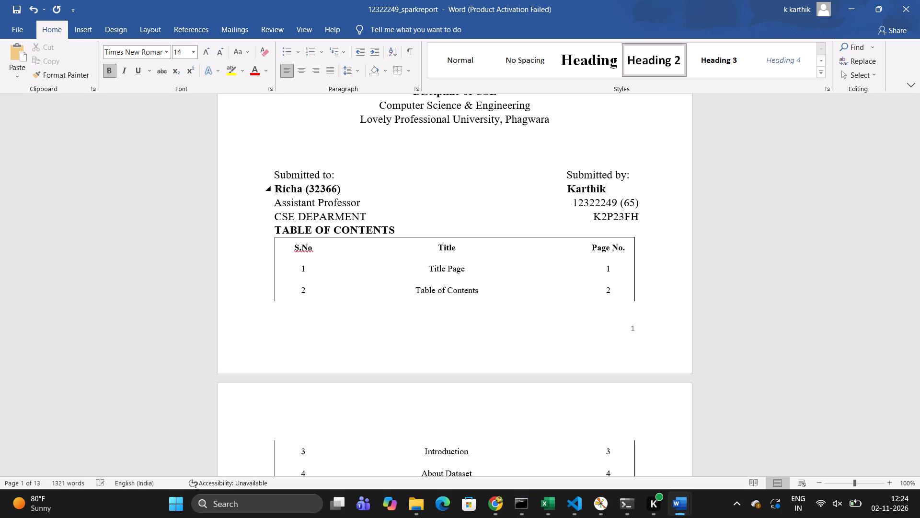
Insert seven spaces before "Karthik" to shift the name across beneath "Submitted by:".
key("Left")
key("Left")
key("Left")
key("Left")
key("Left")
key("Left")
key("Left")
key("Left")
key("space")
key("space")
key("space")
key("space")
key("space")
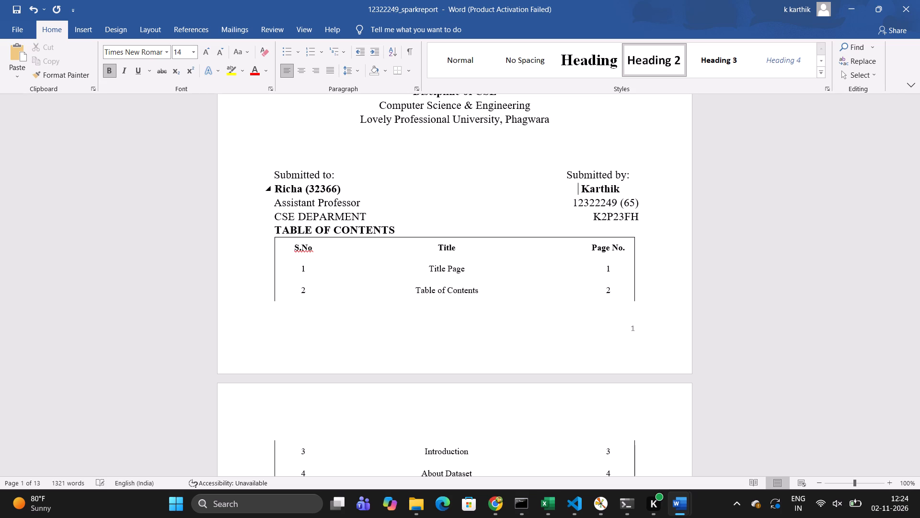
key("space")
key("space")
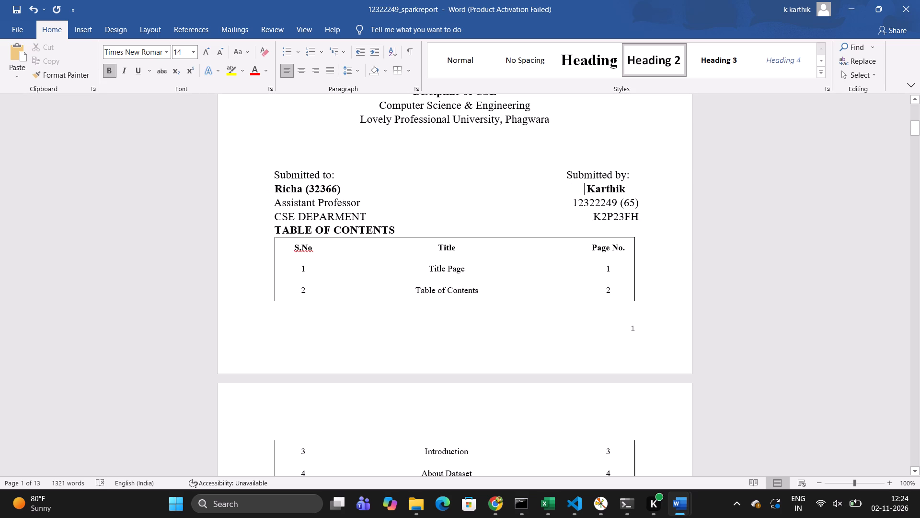
Replace the last five digits of the registration number below the submitter's name with those of the new student's number.
left_click(616, 200)
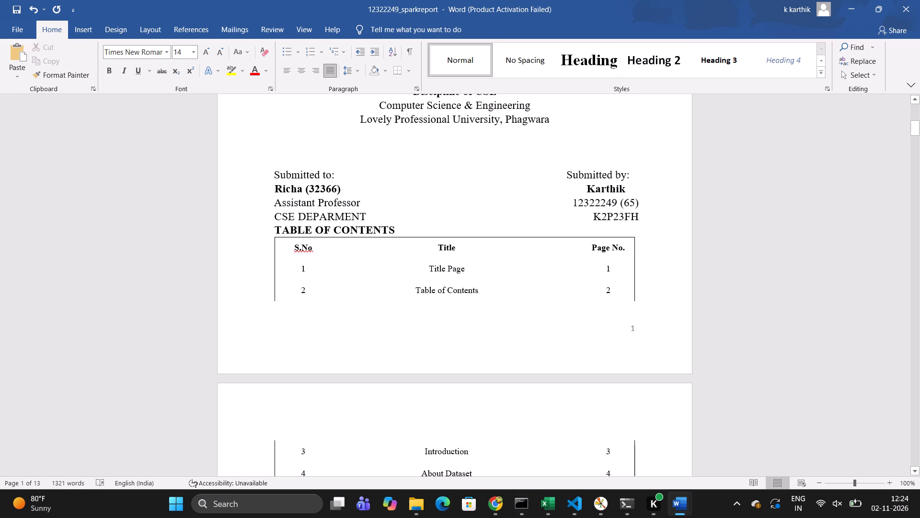
key("BackSpace")
key("BackSpace")
key("BackSpace")
key("BackSpace")
key("BackSpace")
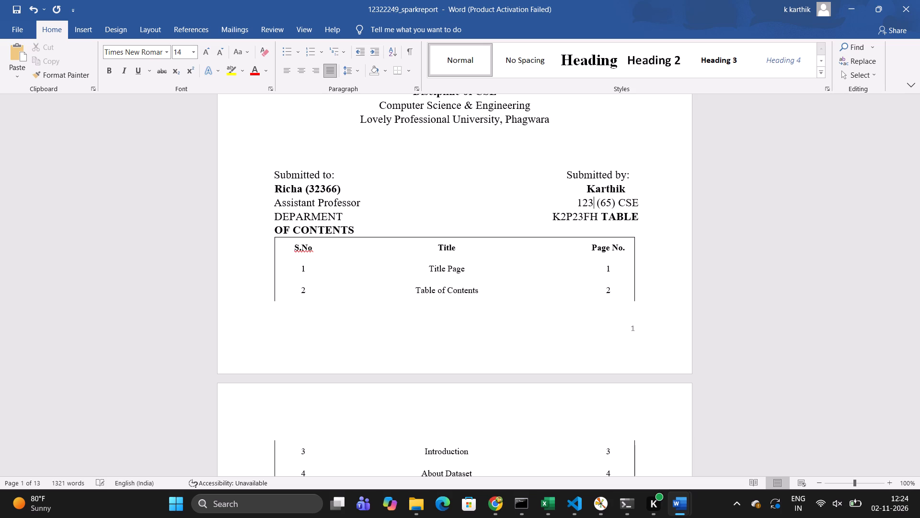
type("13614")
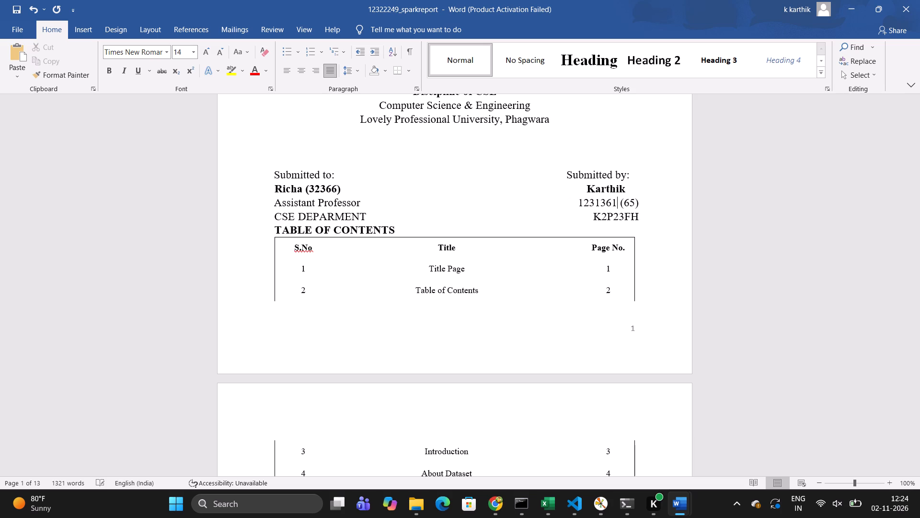
Replace the roll number in parentheses beside the registration number with the student's own roll number.
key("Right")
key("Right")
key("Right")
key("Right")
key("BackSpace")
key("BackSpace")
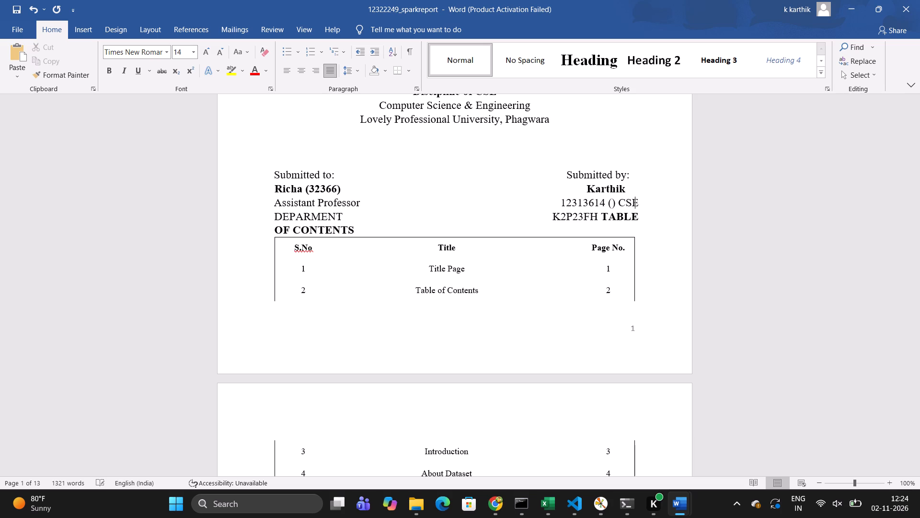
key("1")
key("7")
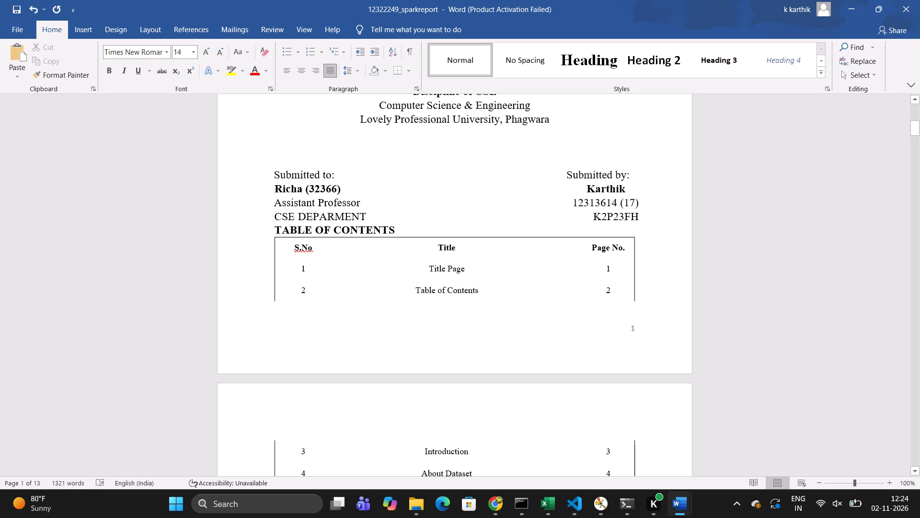
Examine the cover page, table of contents and Introduction section, including the objectives and the tools and technologies table.
scroll(452, 198, "up", 6)
scroll(445, 216, "down", 2)
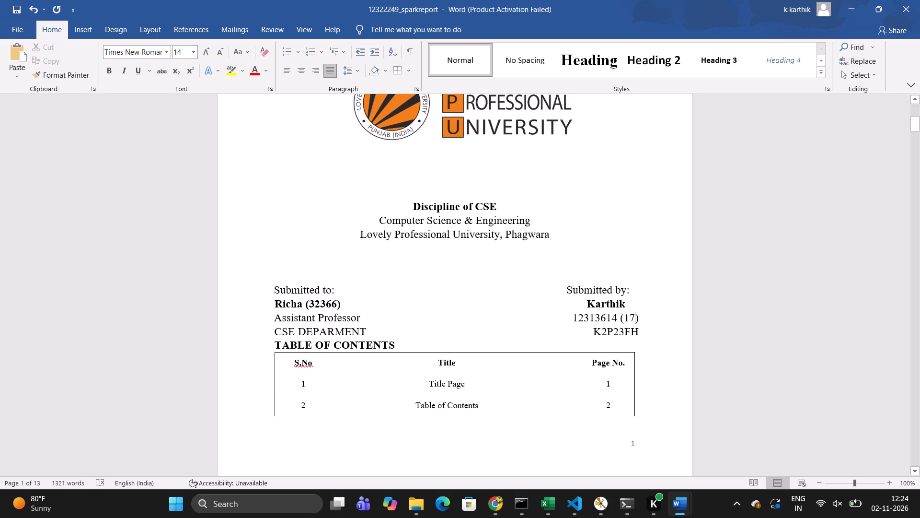
scroll(431, 218, "down", 10)
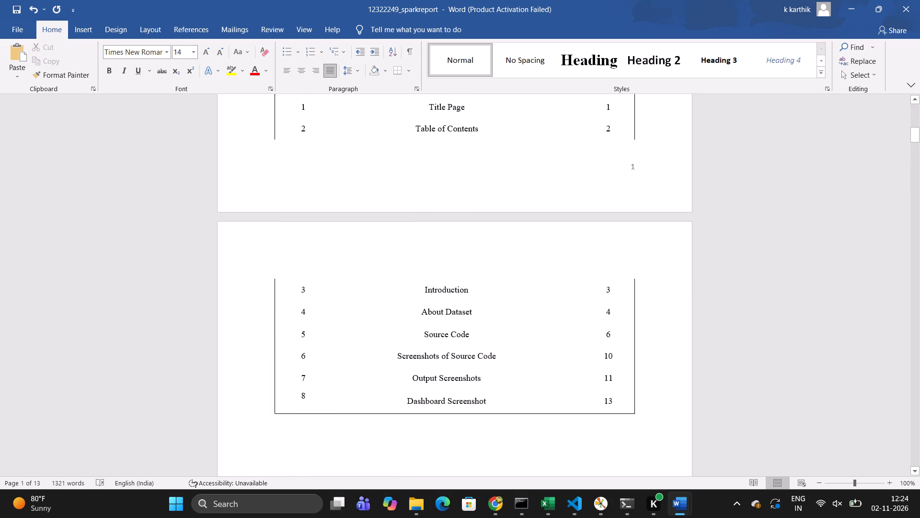
scroll(425, 223, "down", 5)
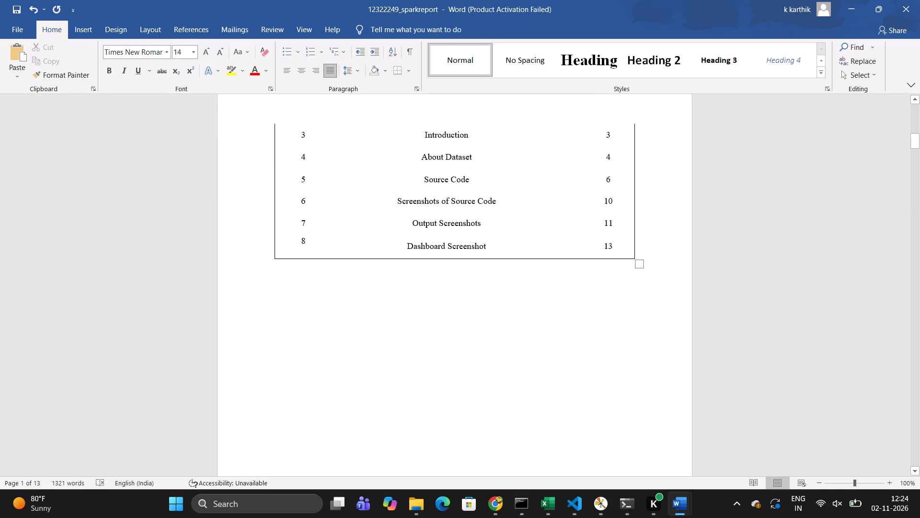
scroll(425, 223, "down", 6)
scroll(425, 223, "up", 1)
scroll(425, 223, "down", 13)
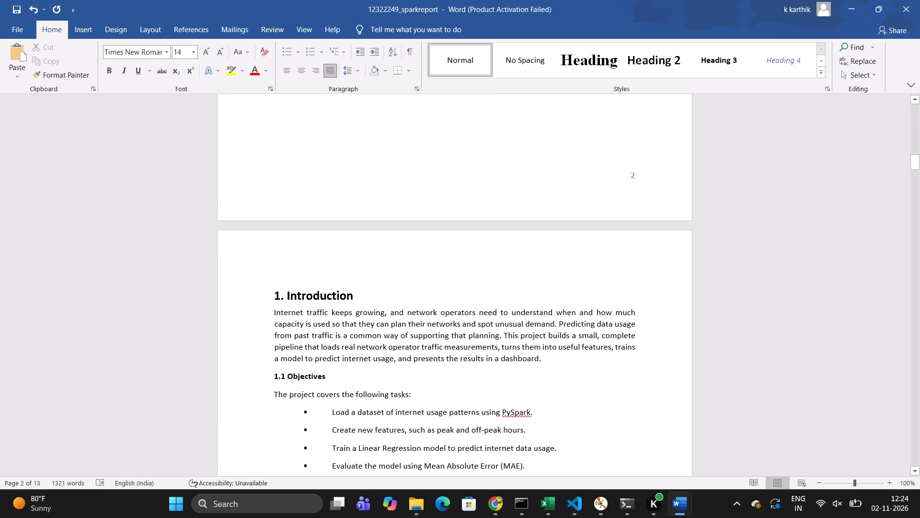
scroll(425, 223, "down", 9)
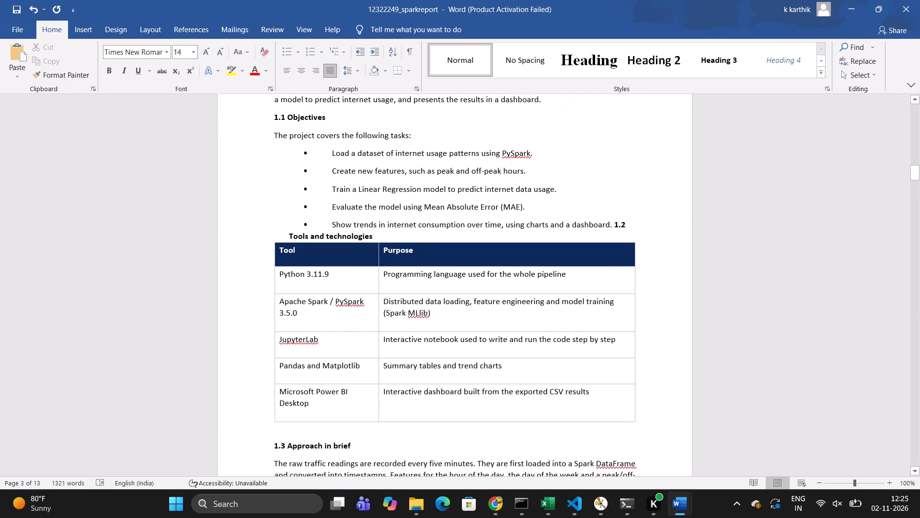
scroll(425, 223, "down", 8)
scroll(425, 223, "up", 1)
scroll(425, 223, "down", 1)
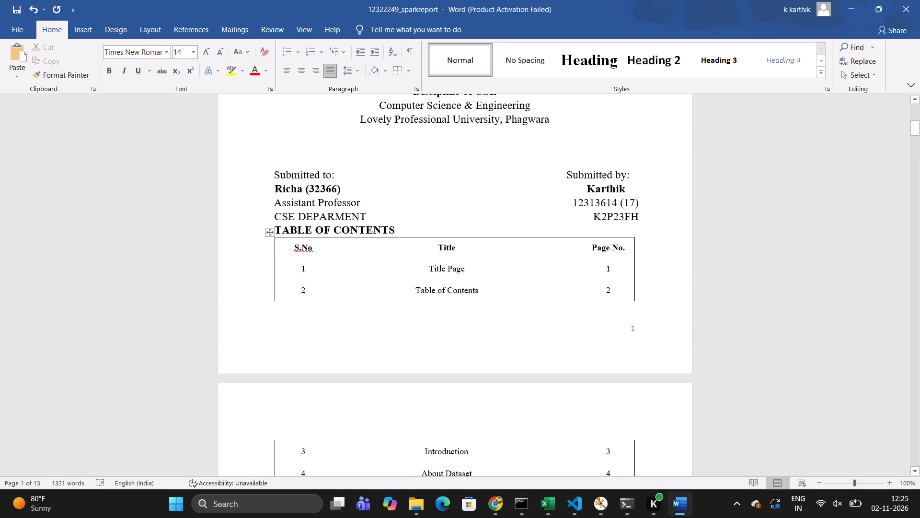
left_click(644, 221)
key("Return")
key("Return")
key("Return")
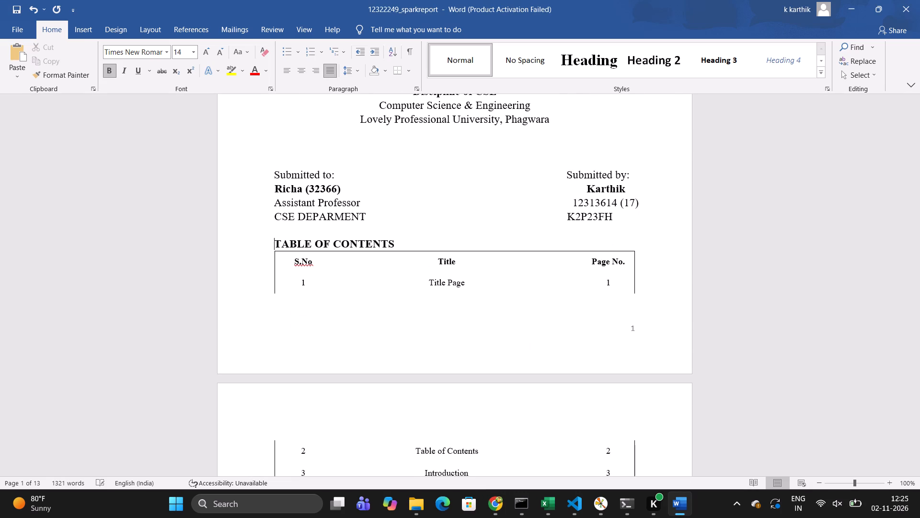
key("Return")
key("Return")
key("Return")
key("Return")
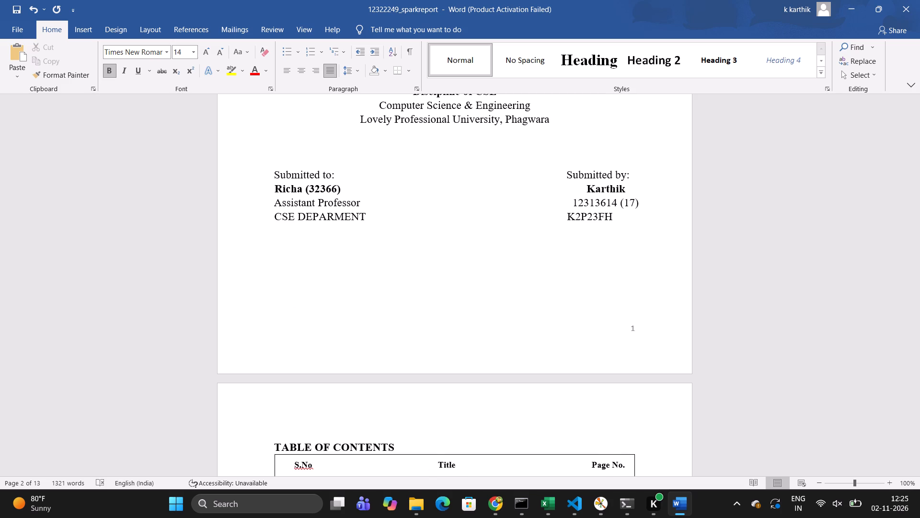
Add two blank lines above the "TABLE OF CONTENTS" heading on page 2.
scroll(649, 164, "down", 7)
scroll(567, 200, "down", 3)
scroll(507, 197, "down", 1)
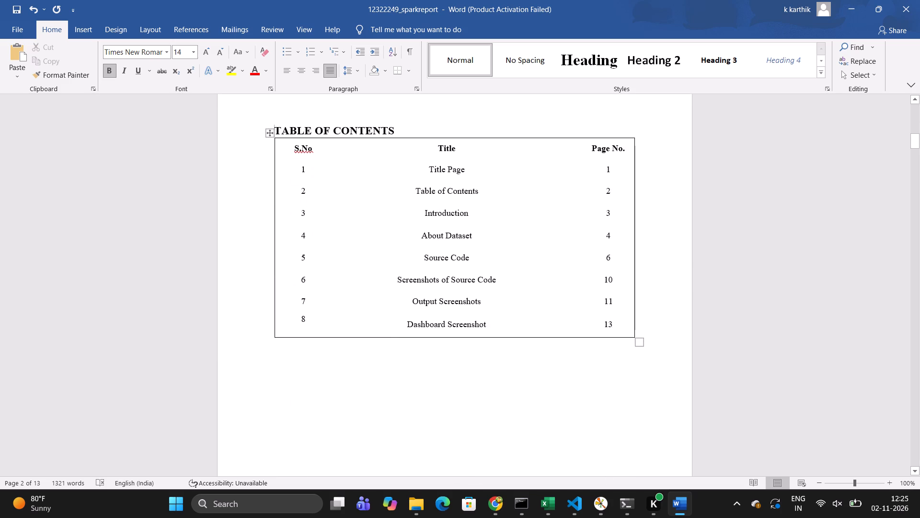
key("Return")
key("Return")
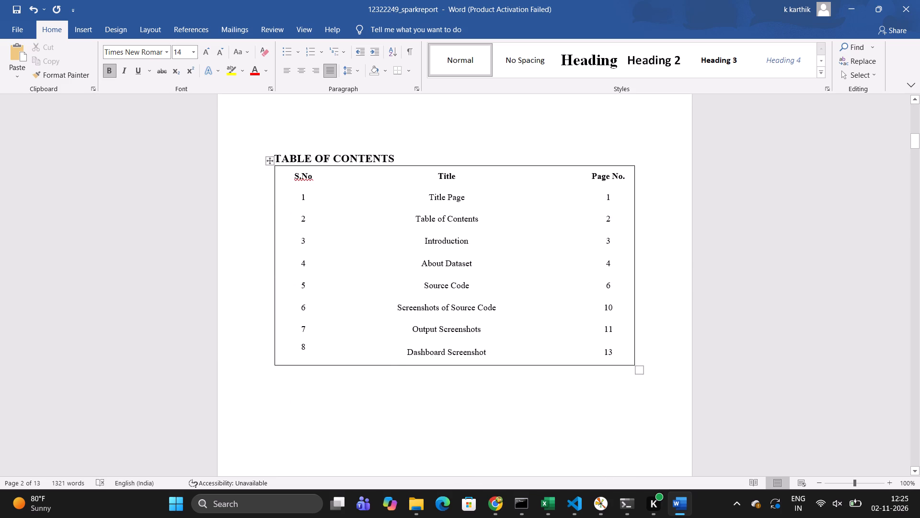
Copy the report content from the "TABLE OF CONTENTS" heading on page 2 through the source code screenshots on page 10.
key("alt+Tab")
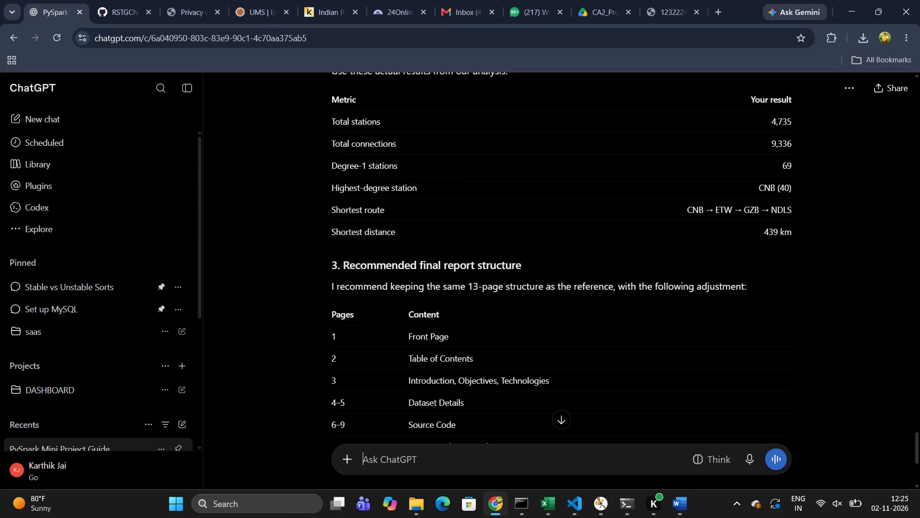
key("alt+Tab")
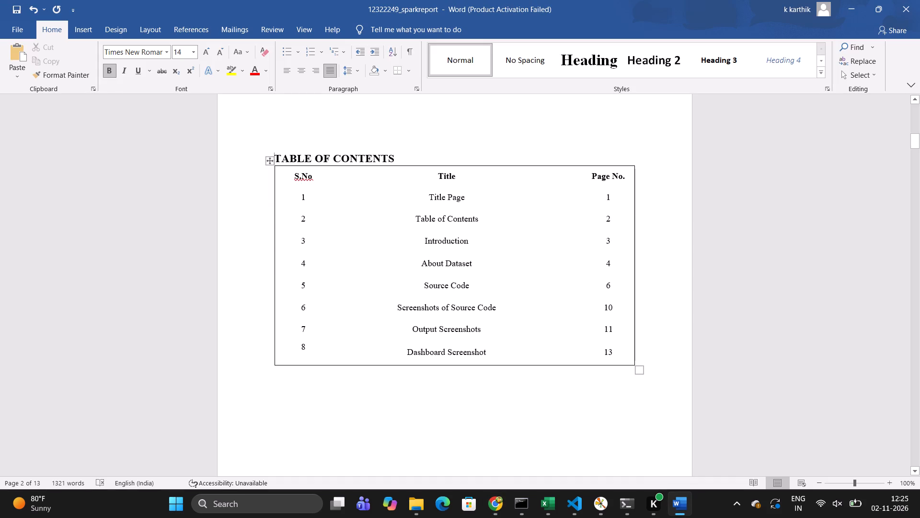
left_click_drag(276, 156, 460, 463)
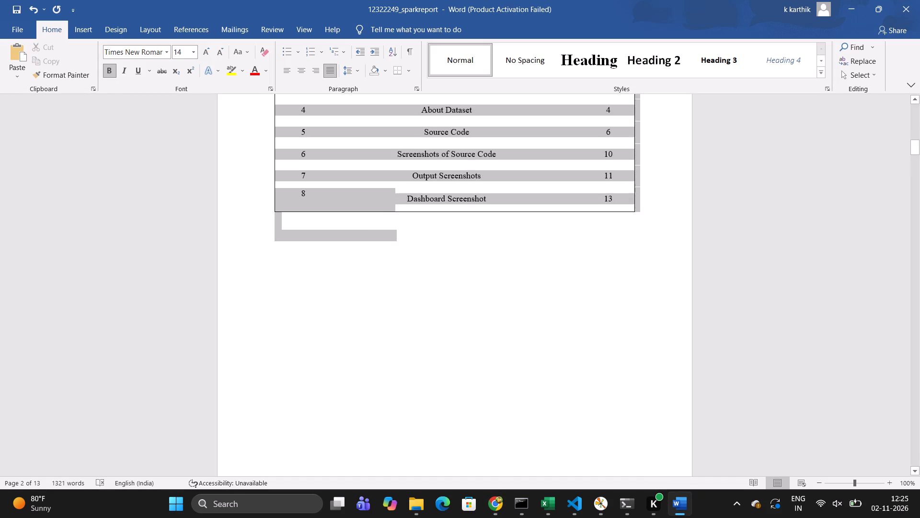
left_click_drag(460, 463, 459, 489)
scroll(460, 463, "down", 11)
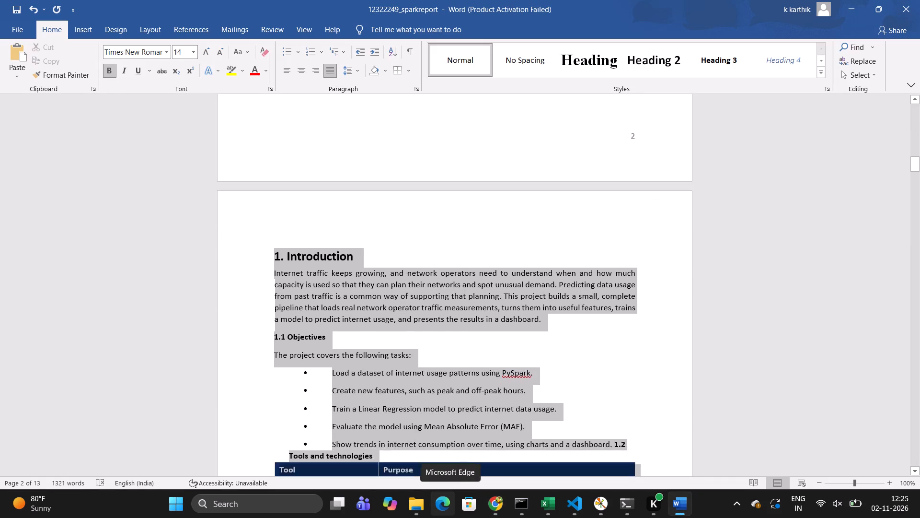
left_click_drag(459, 489, 460, 500)
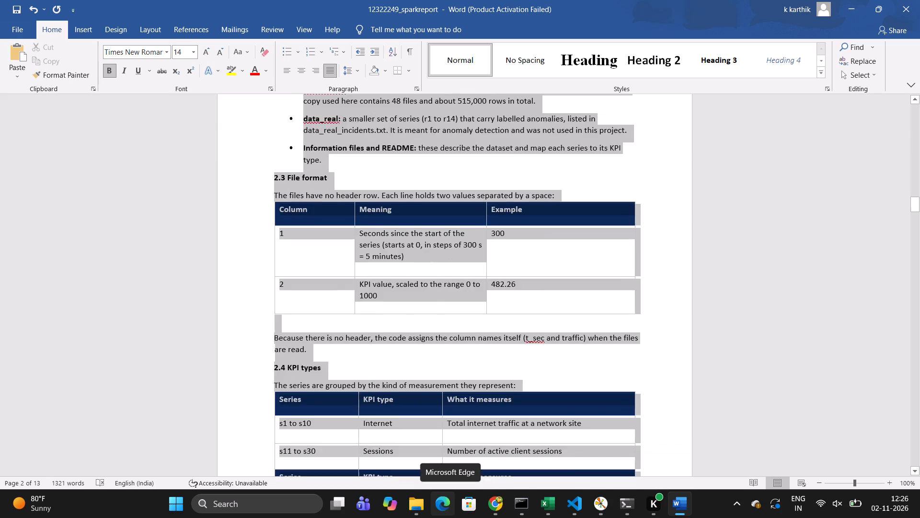
left_click_drag(460, 500, 460, 503)
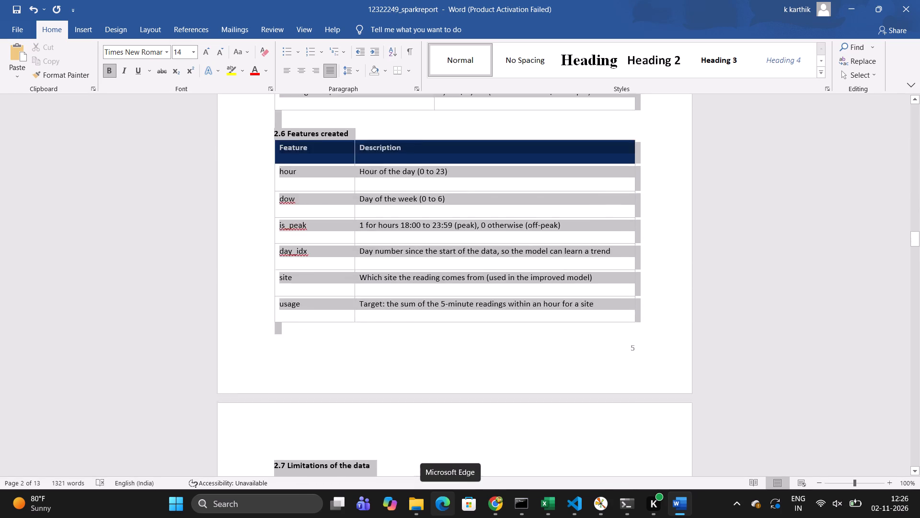
left_click_drag(460, 503, 458, 491)
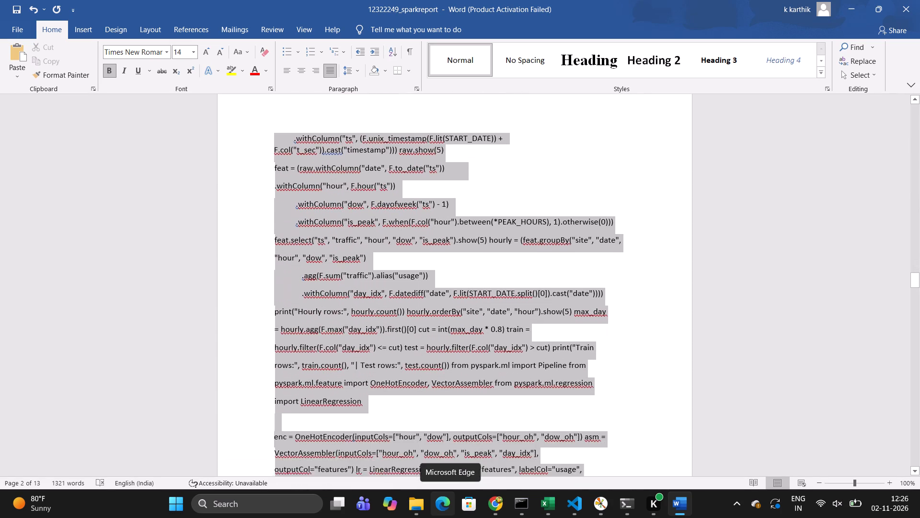
left_click_drag(458, 491, 472, 509)
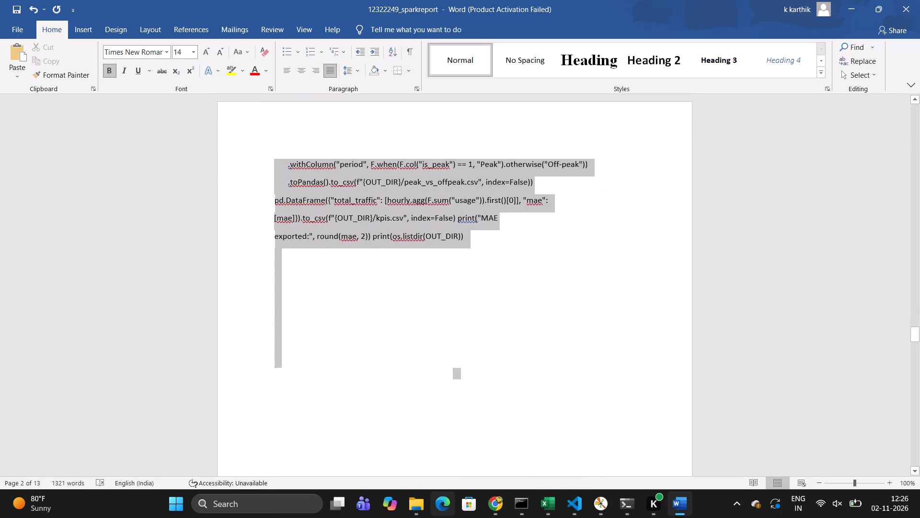
left_click_drag(472, 509, 402, 406)
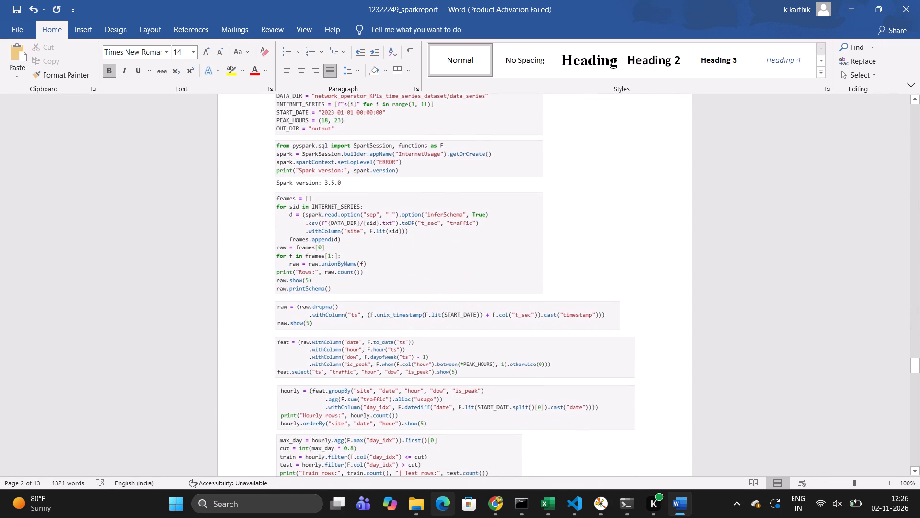
left_click_drag(402, 406, 430, 386)
key("ctrl+c")
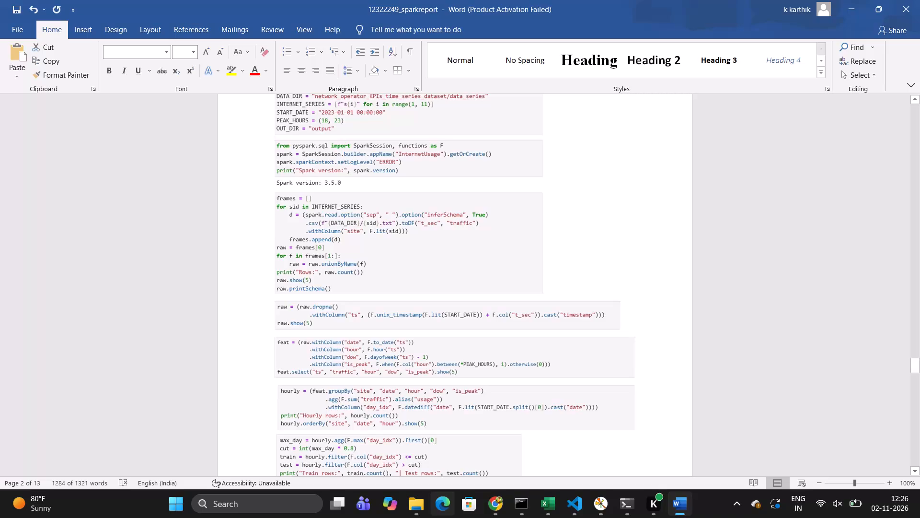
Examine the report's source code screenshots, output screenshots and Internet Usage Prediction Dashboard page.
scroll(634, 254, "down", 1)
scroll(471, 317, "down", 11)
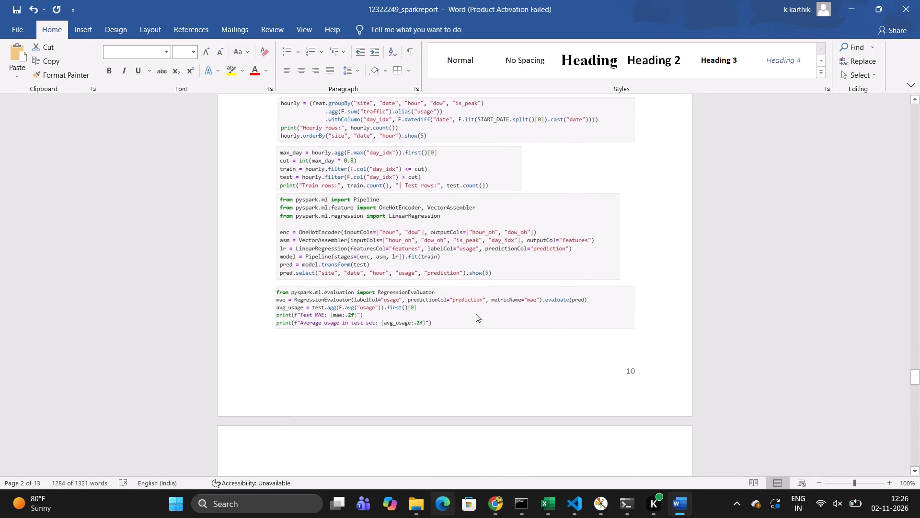
scroll(476, 314, "down", 13)
scroll(476, 314, "down", 17)
scroll(476, 314, "down", 8)
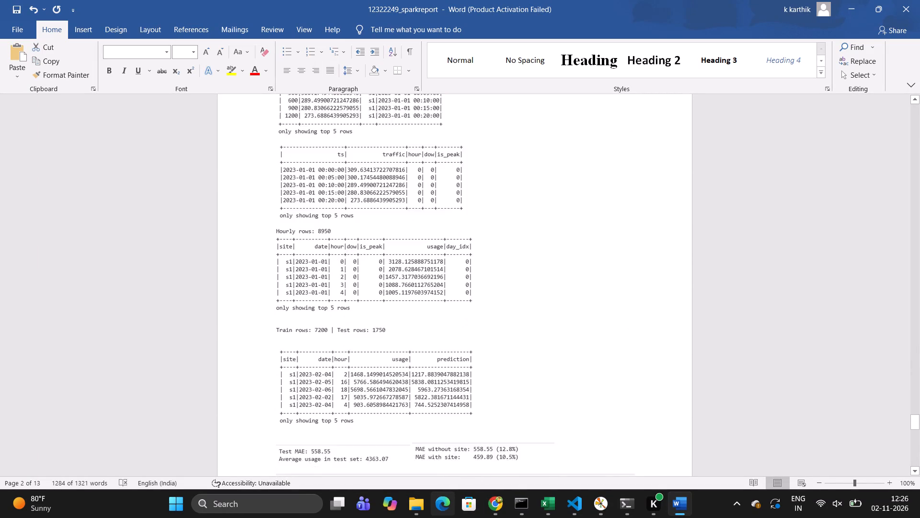
scroll(476, 314, "down", 14)
scroll(476, 314, "down", 14)
scroll(478, 308, "up", 7)
key("alt+Tab")
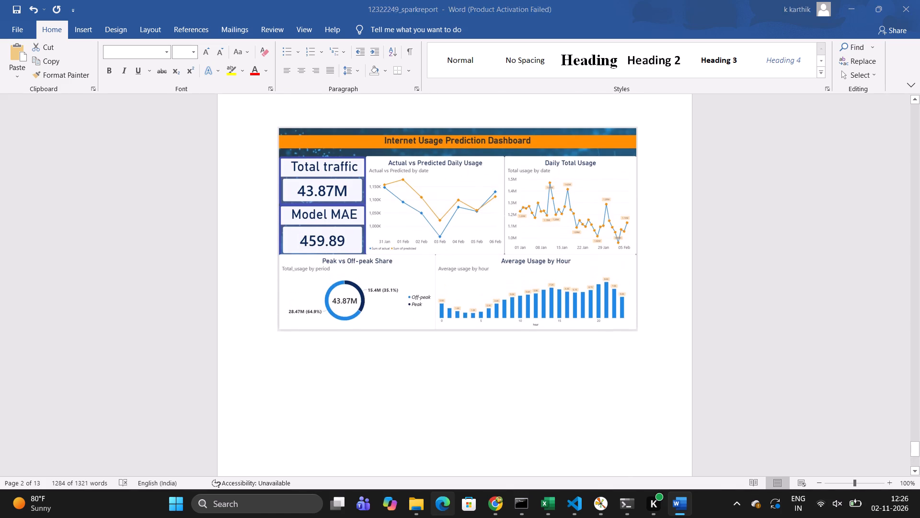
key("alt+Tab")
scroll(477, 301, "up", 20)
scroll(477, 301, "up", 5)
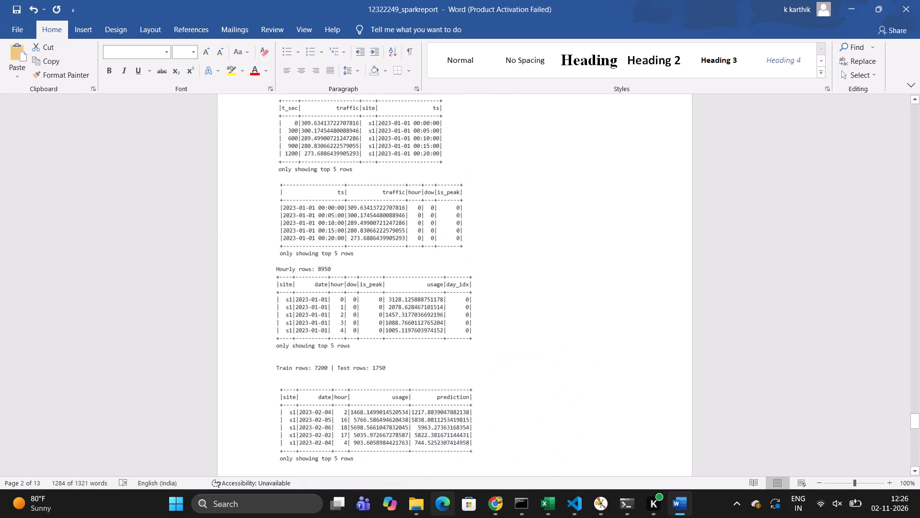
scroll(491, 300, "up", 6)
scroll(919, 0, "up", 8)
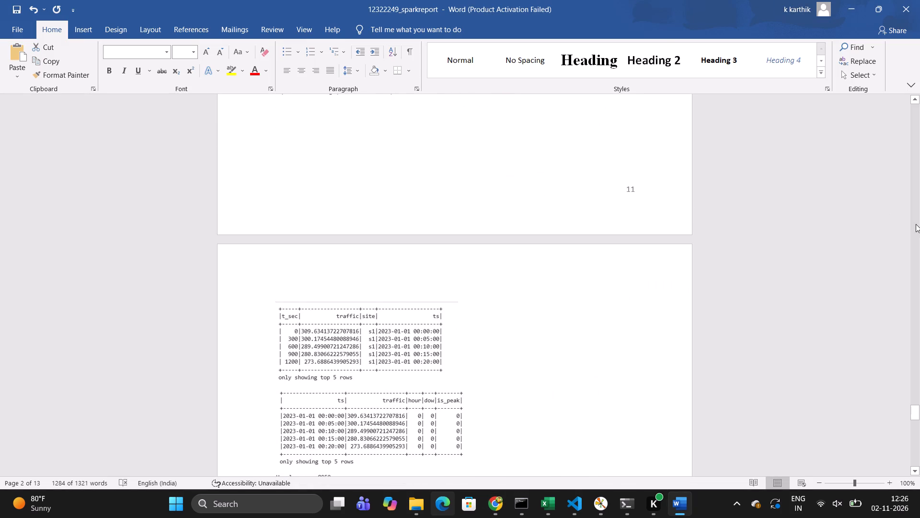
scroll(412, 74, "up", 7)
scroll(247, 278, "up", 8)
scroll(369, 295, "up", 8)
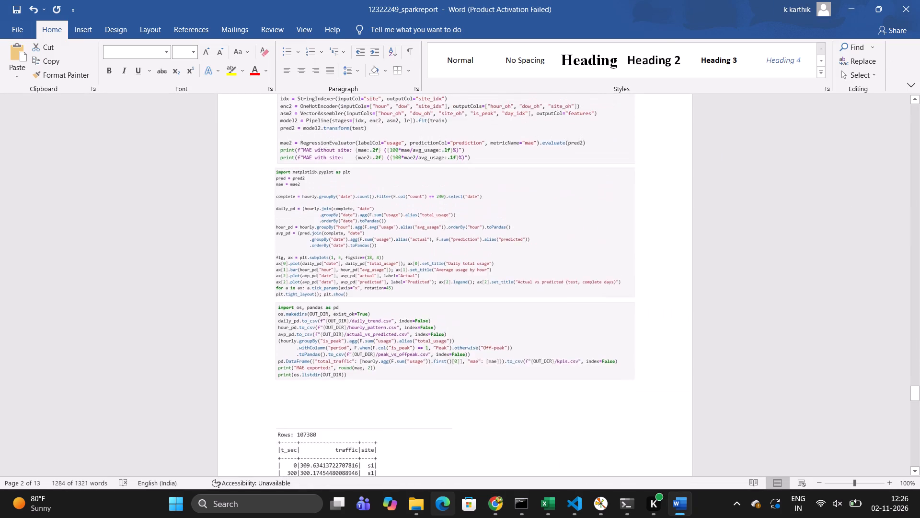
scroll(369, 295, "up", 20)
scroll(369, 295, "up", 20)
scroll(369, 295, "up", 3)
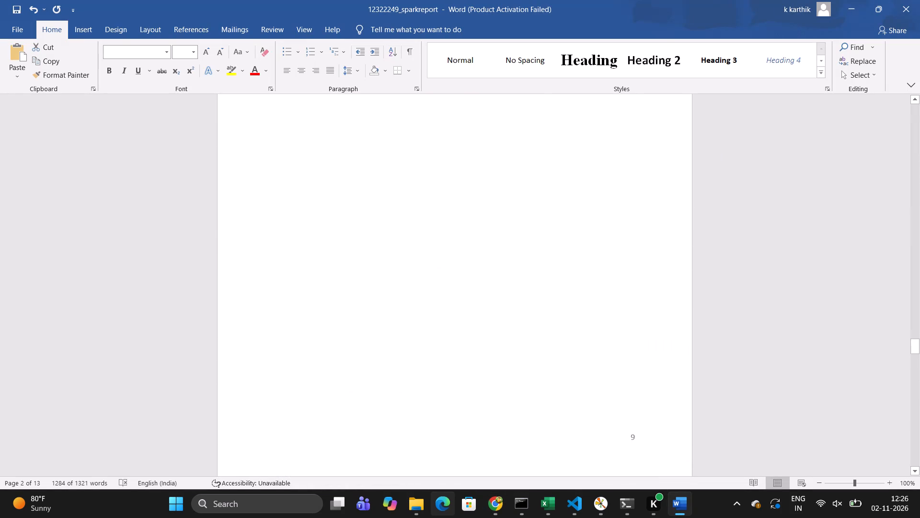
scroll(386, 284, "up", 10)
key("ctrl+c")
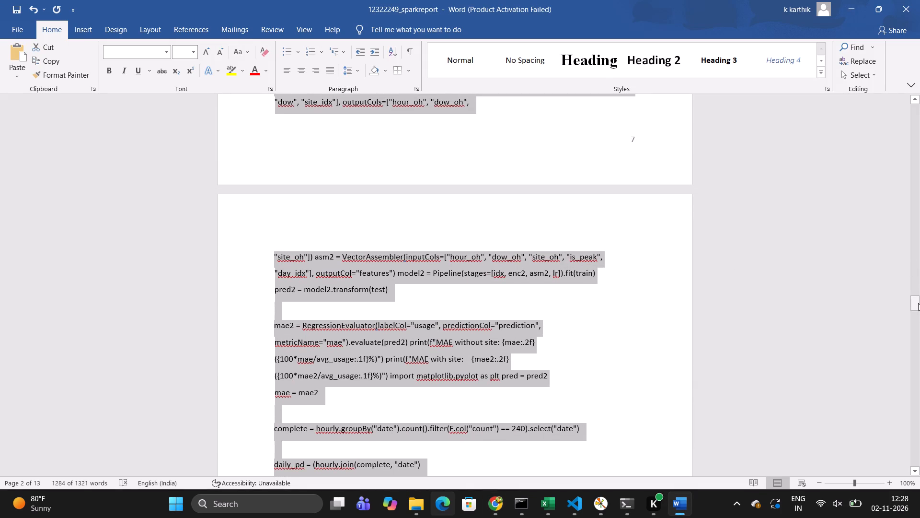
left_click_drag(918, 303, 913, 160)
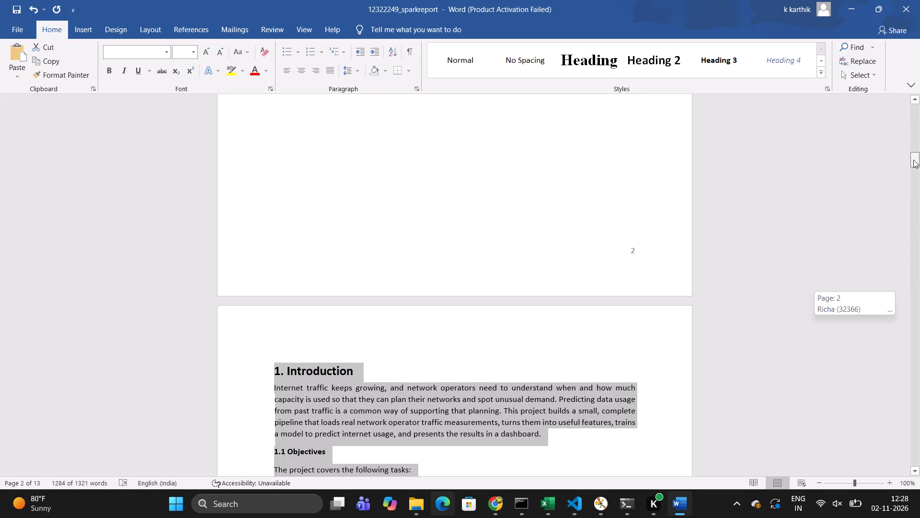
left_click_drag(913, 160, 917, 168)
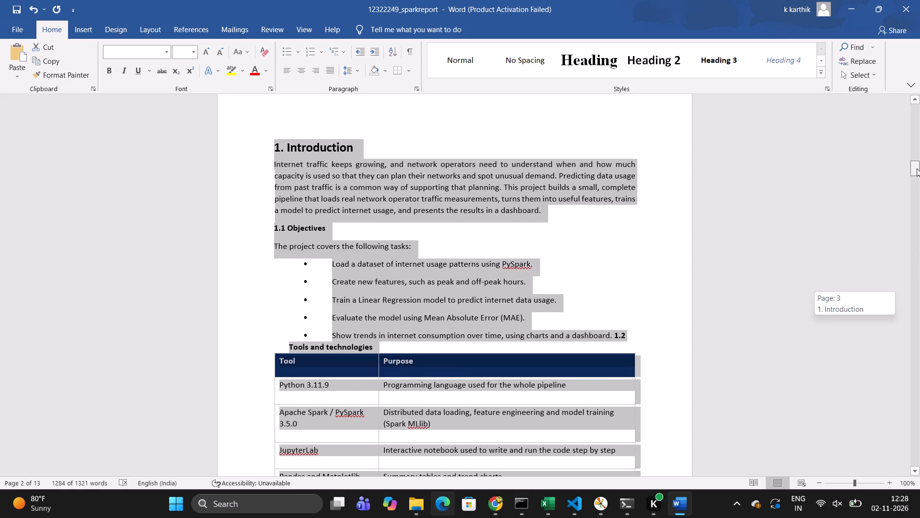
left_click_drag(917, 168, 917, 166)
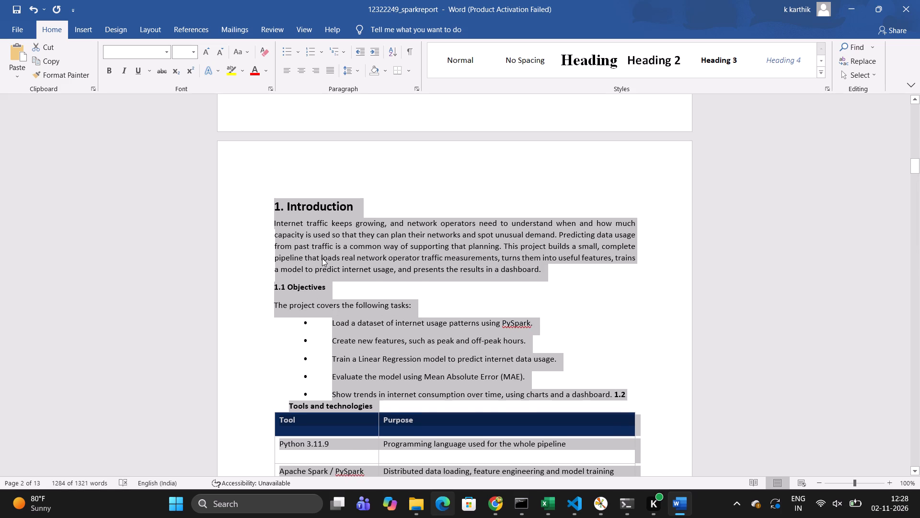
left_click(322, 258)
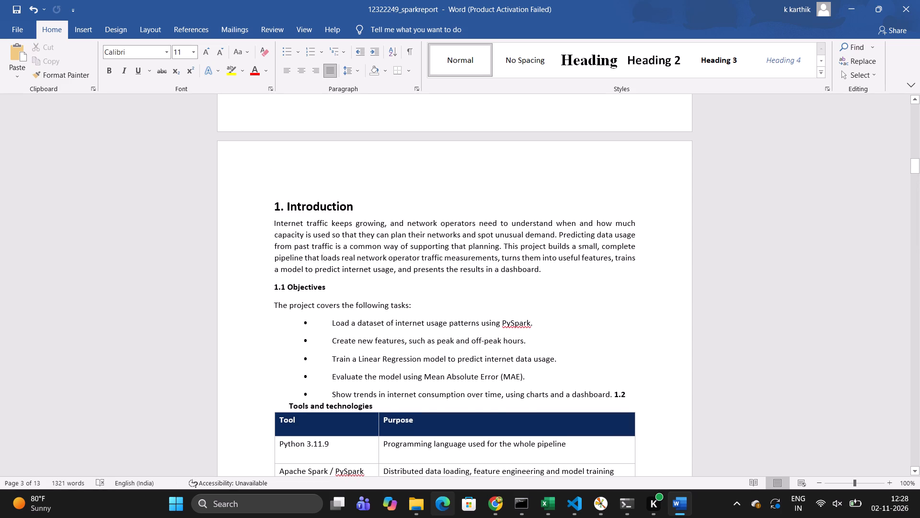
left_click_drag(543, 269, 300, 229)
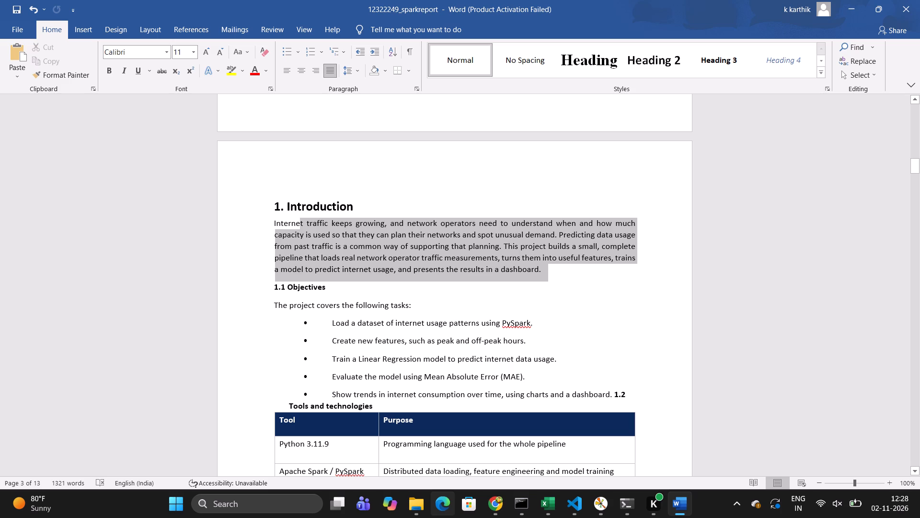
left_click_drag(300, 229, 299, 229)
key("BackSpace")
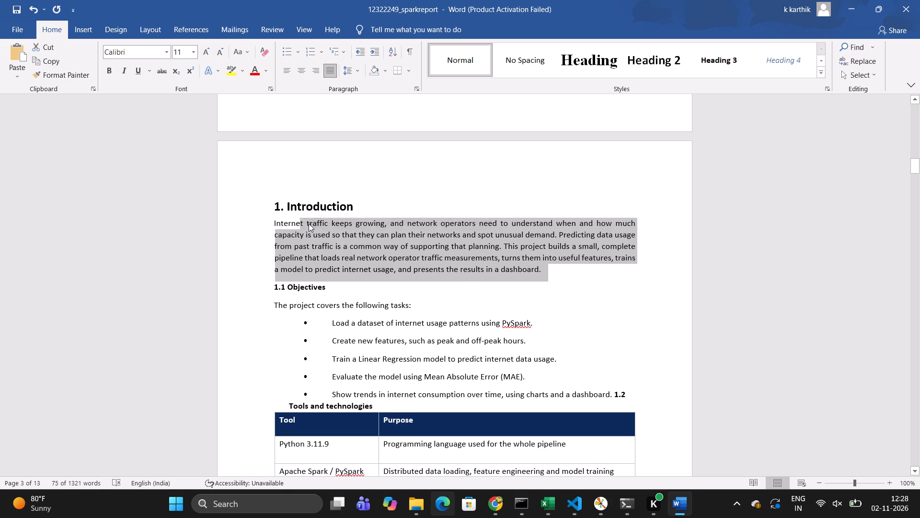
key("BackSpace")
key("BackSpace")
key("BackSpace")
key("BackSpace")
key("BackSpace")
key("BackSpace")
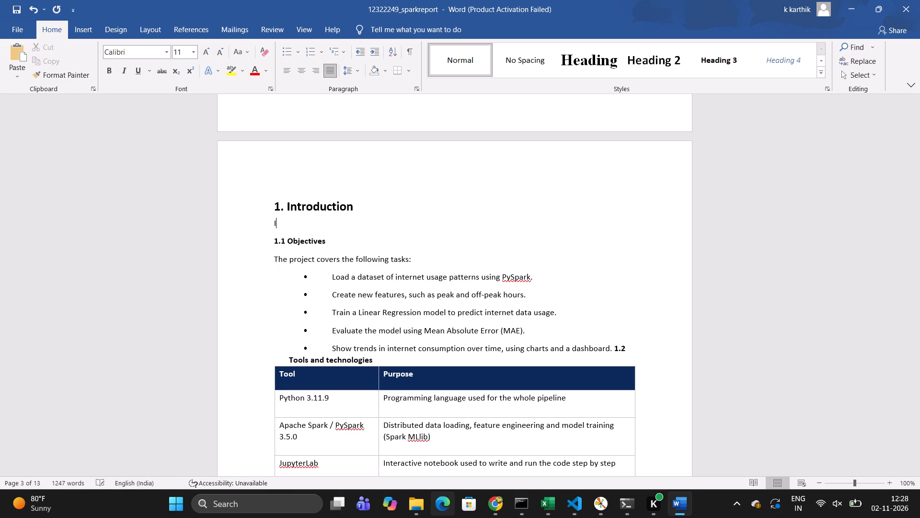
key("BackSpace")
Copy ChatGPT's three selected introduction paragraphs into the Word report under the "1. Introduction" heading.
key("alt+Tab")
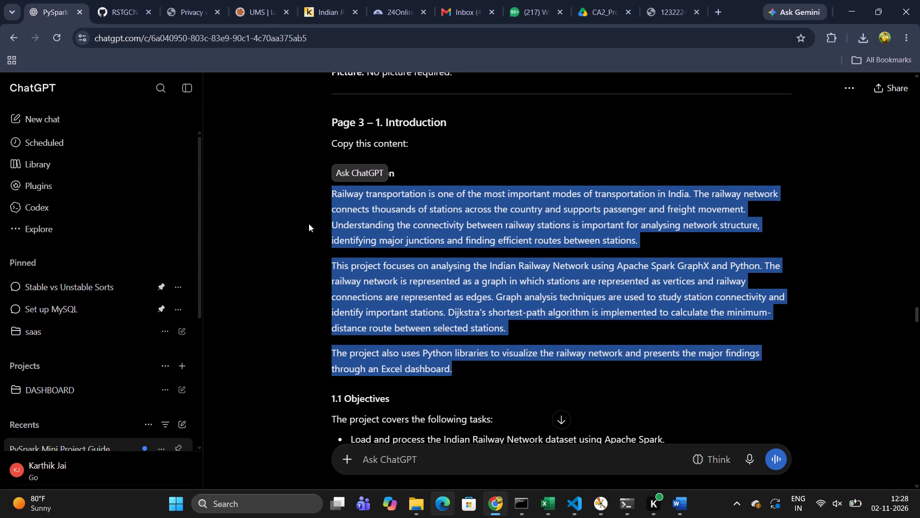
key("alt+Tab")
key("alt+Tab")
scroll(456, 283, "down", 1)
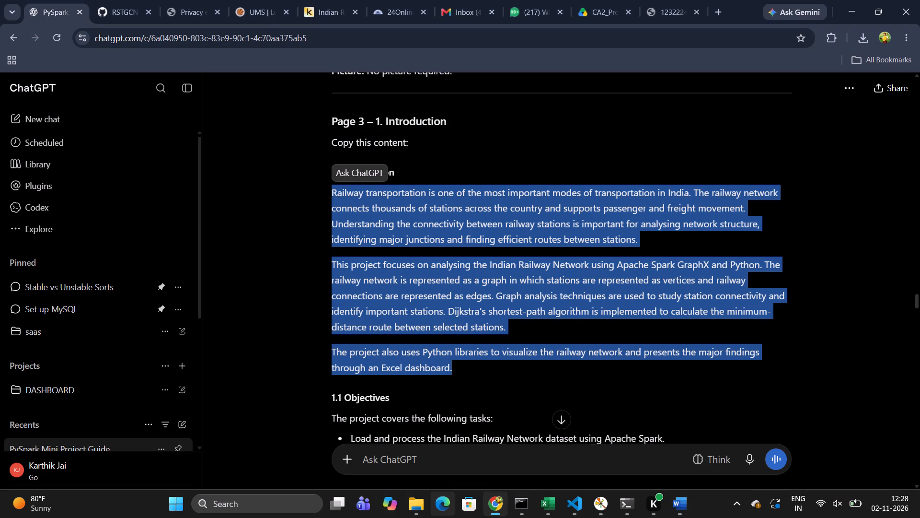
scroll(456, 284, "down", 1)
key("ctrl+c")
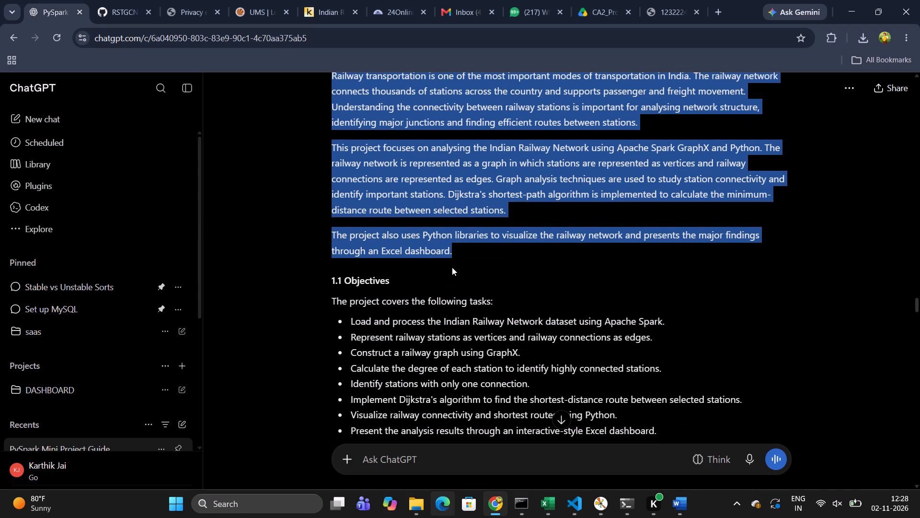
key("alt+Tab")
key("ctrl+v")
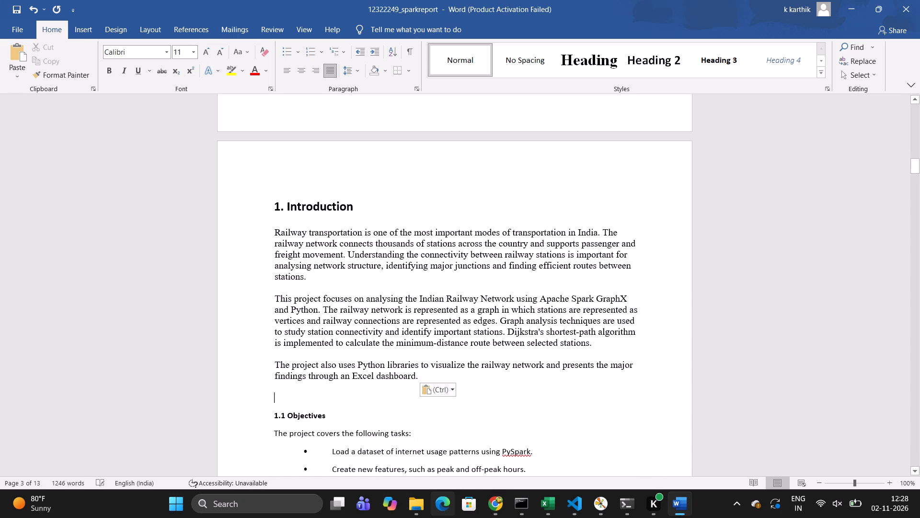
Compare ChatGPT's objectives with the Word report and delete its old internet-usage task bullets under "1.1 Objectives", including the trailing "1.2".
scroll(373, 235, "down", 1)
scroll(173, 308, "down", 2)
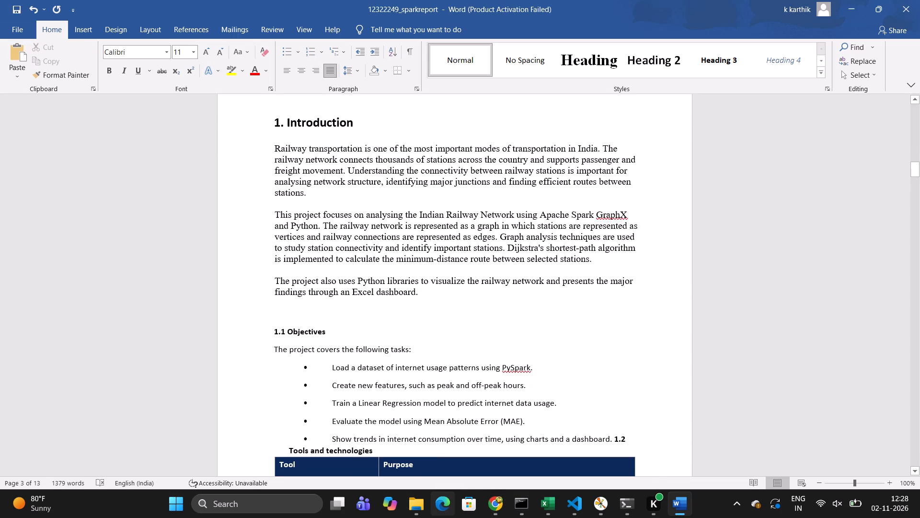
scroll(309, 278, "down", 1)
key("alt+Tab")
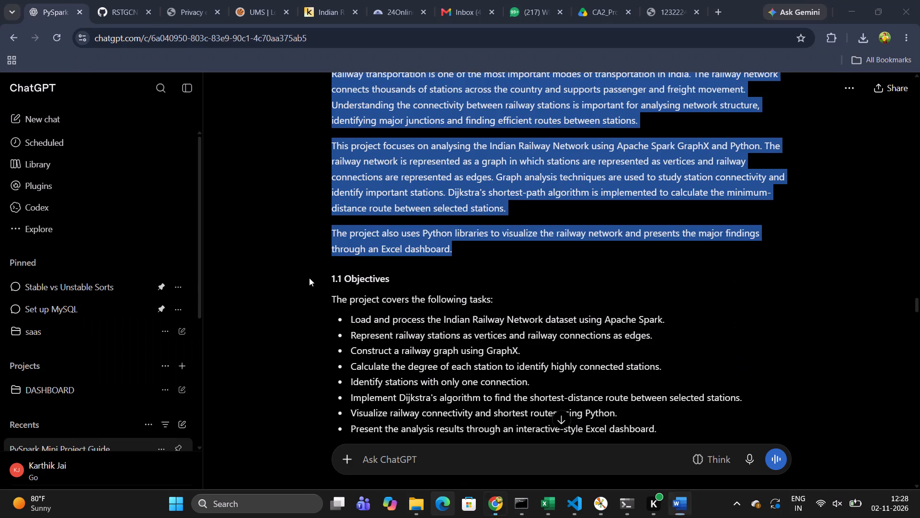
scroll(311, 276, "down", 2)
key("alt+Tab")
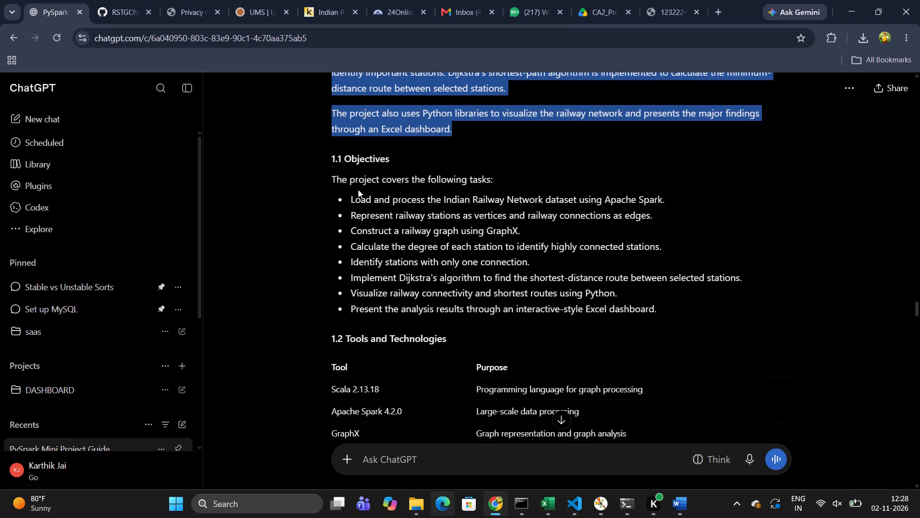
scroll(349, 200, "down", 1)
key("alt+Tab")
key("alt+Tab")
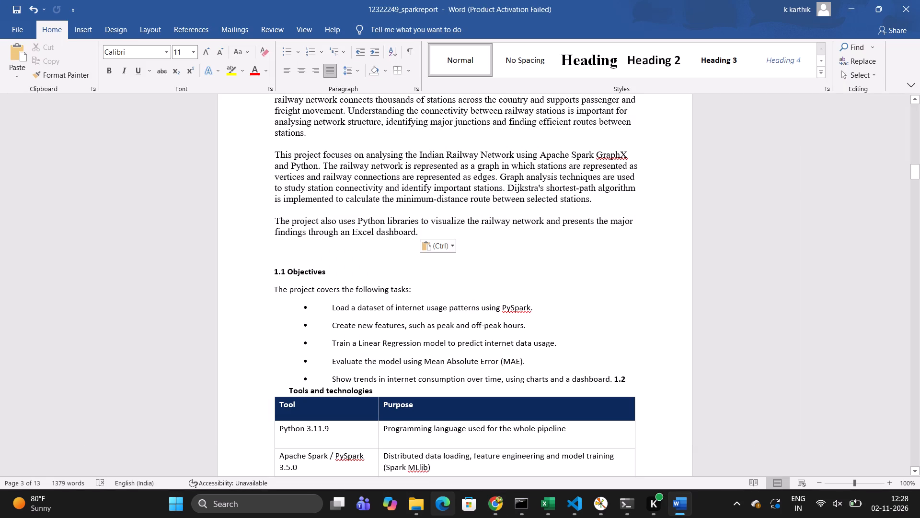
key("alt+Tab")
scroll(364, 236, "down", 1)
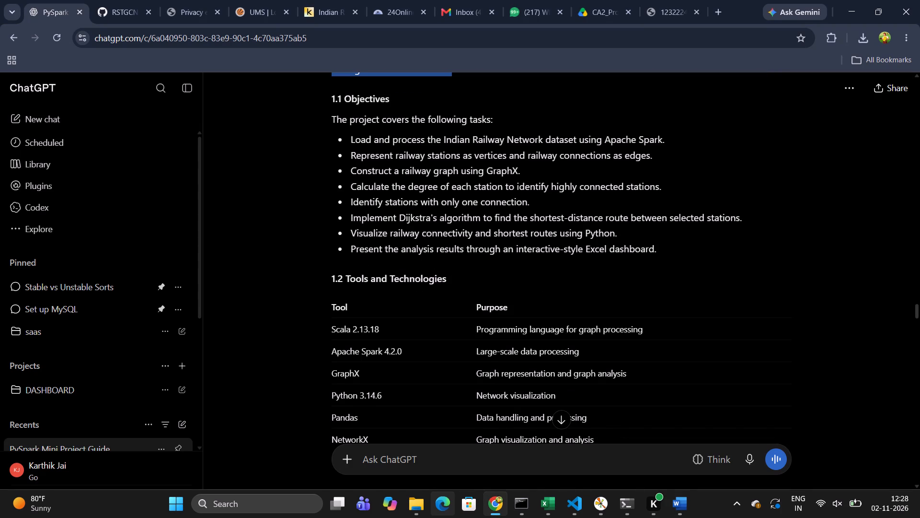
key("alt+Tab")
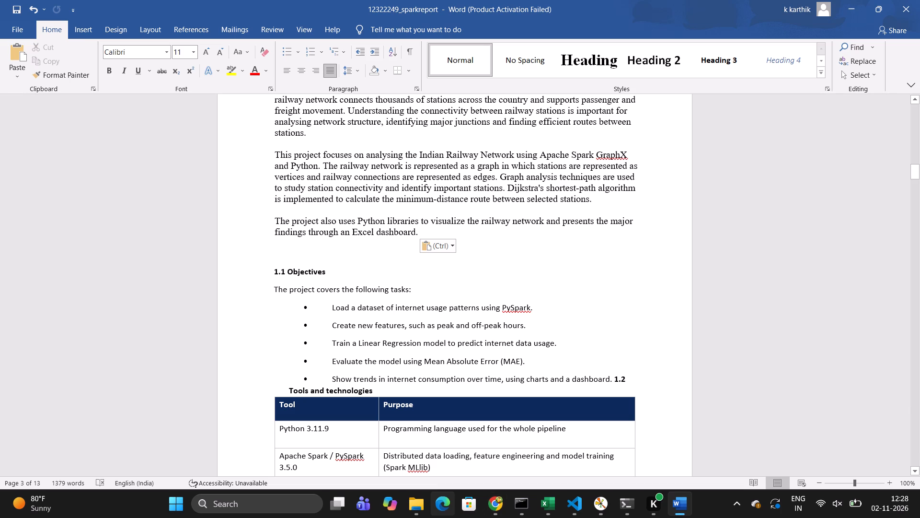
left_click_drag(332, 306, 354, 316)
left_click_drag(354, 316, 636, 374)
key("BackSpace")
Copy ChatGPT's eight railway objective bullets into the Word report under "The project covers the following tasks:".
key("alt+Tab")
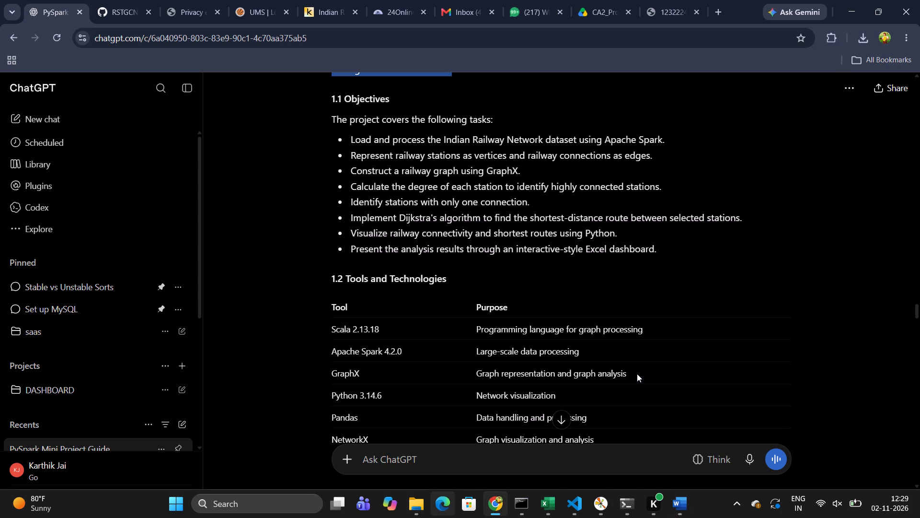
left_click_drag(352, 133, 692, 242)
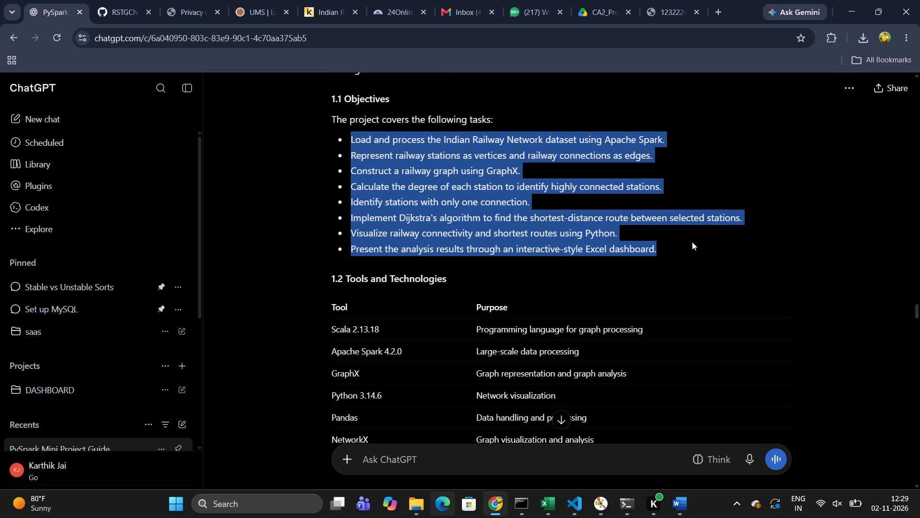
key("ctrl+c")
key("alt+space")
key("alt+Tab")
key("alt+Tab")
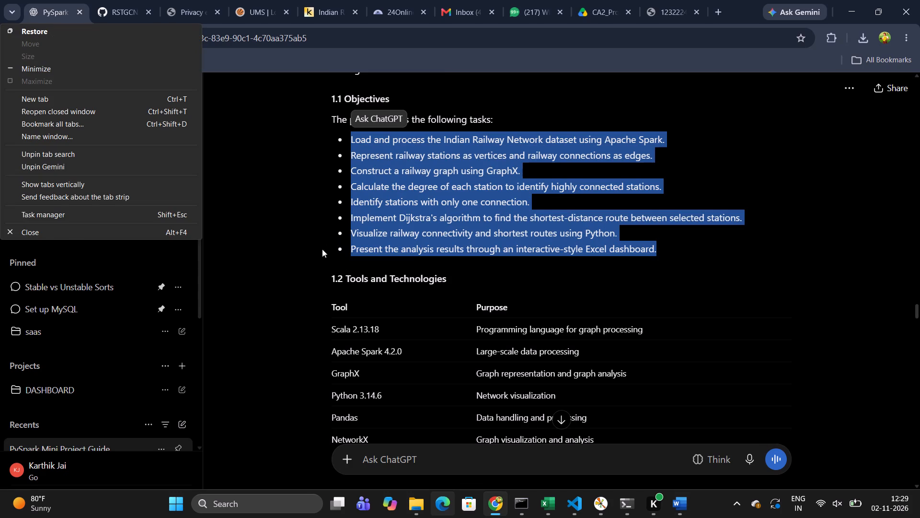
left_click_drag(919, 235, 901, 243)
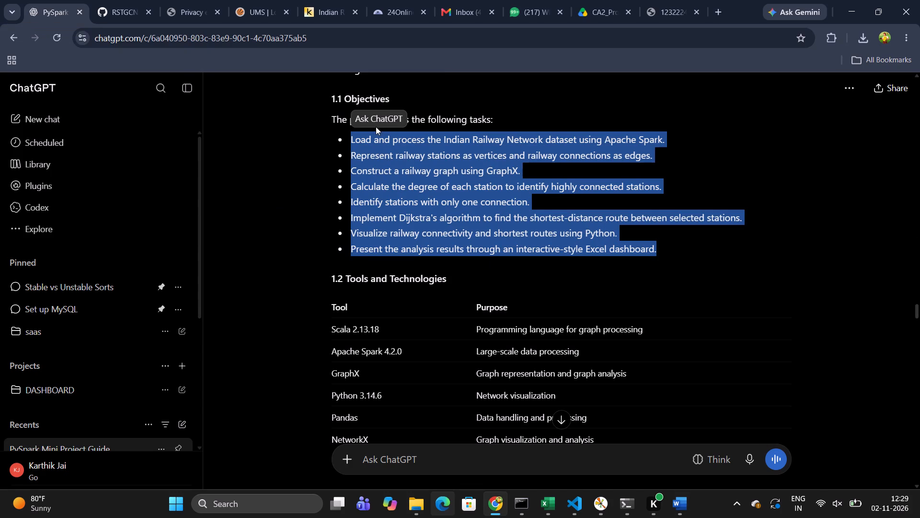
left_click_drag(350, 134, 687, 260)
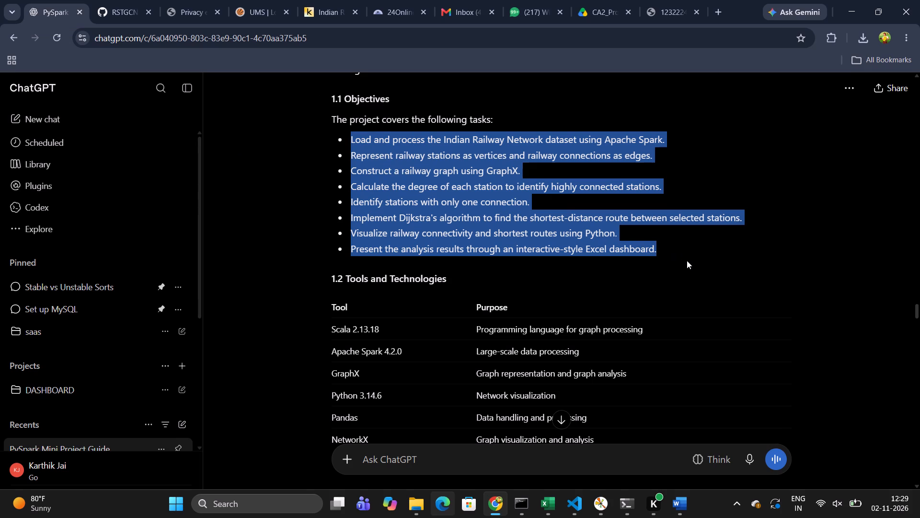
key("ctrl+c")
key("alt+Tab")
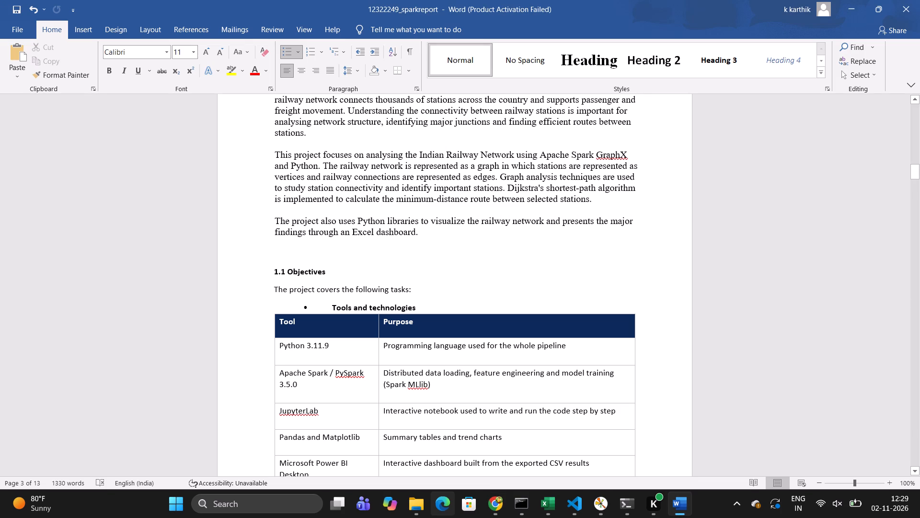
key("ctrl+v")
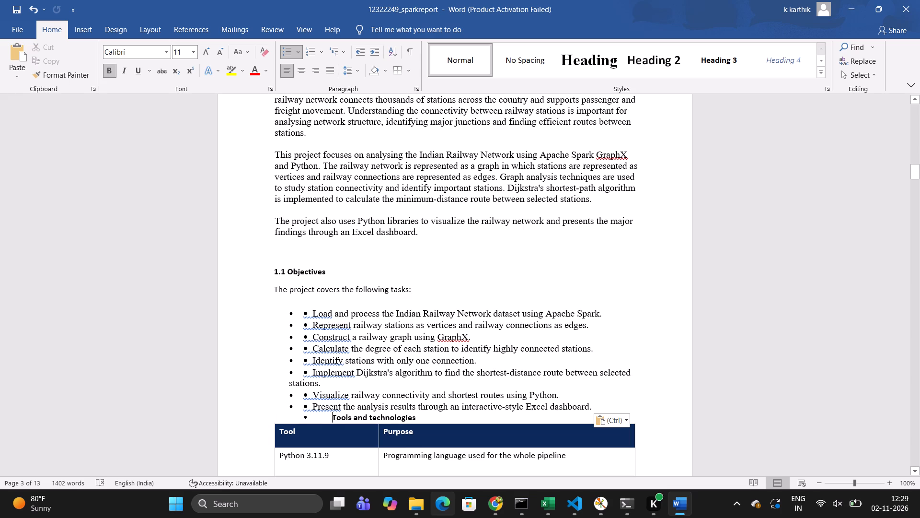
Remove the duplicate bullet symbol and extra spacing before the "Present the analysis results" objective.
left_click_drag(293, 403, 292, 372)
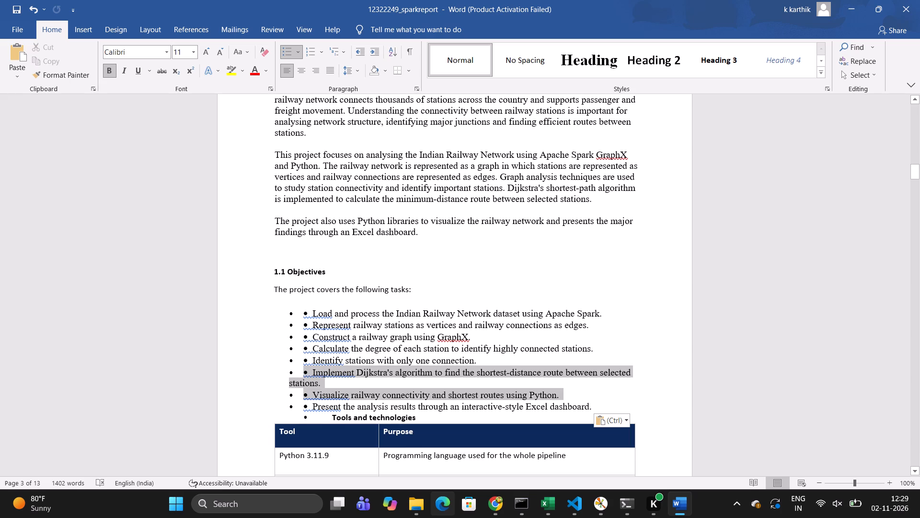
left_click_drag(292, 372, 299, 384)
left_click(308, 416)
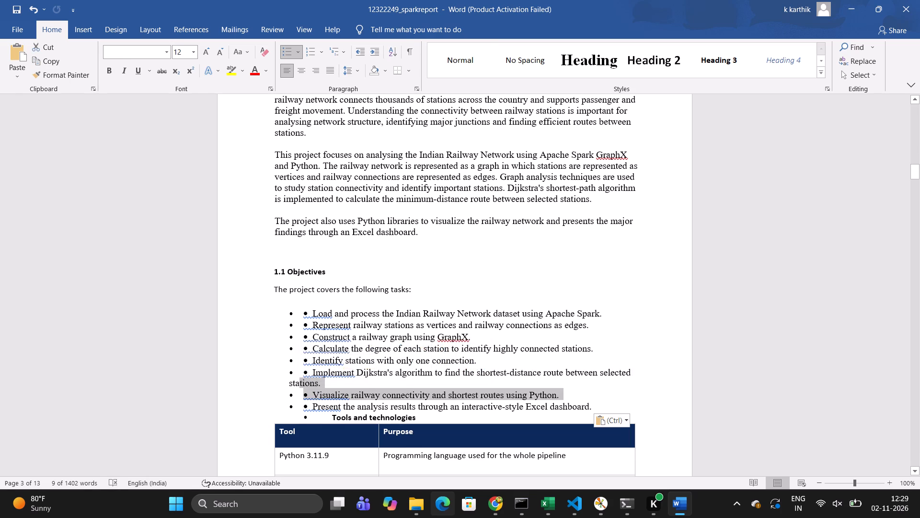
key("Left")
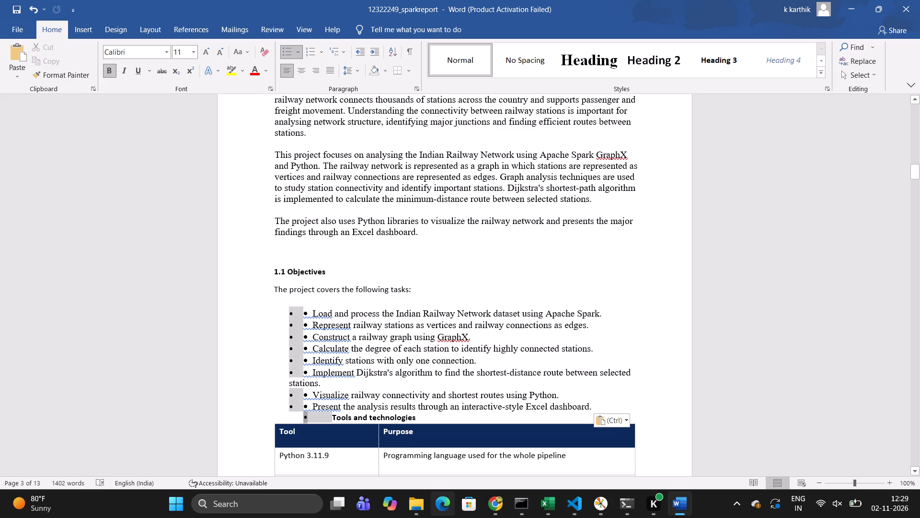
key("Left")
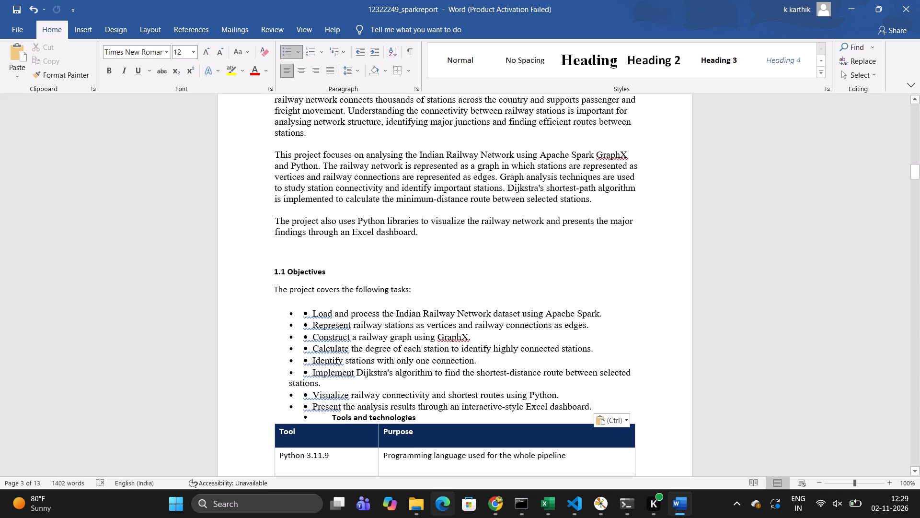
left_click(311, 404)
key("BackSpace")
key("BackSpace")
key("BackSpace")
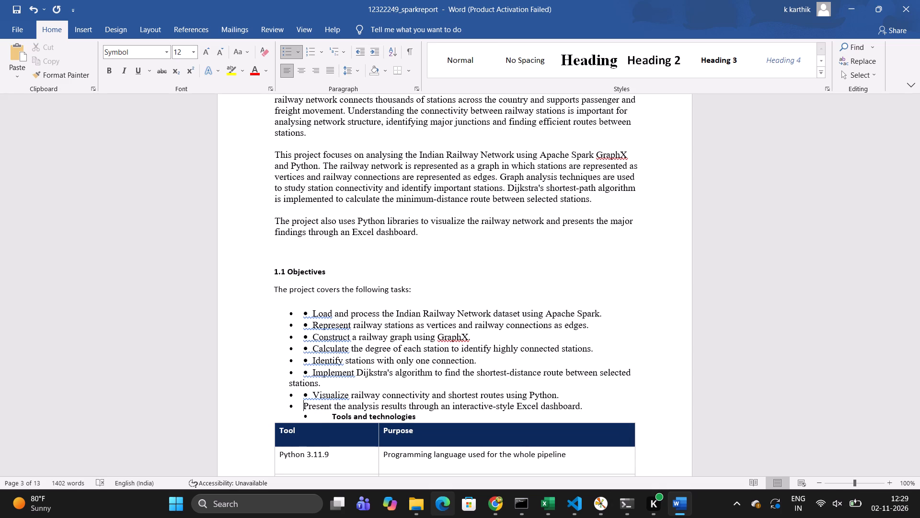
Remove the duplicate bullet symbol and extra spacing before the "Visualize railway connectivity" objective, keeping its list bullet.
key("Up")
key("Right")
key("BackSpace")
key("BackSpace")
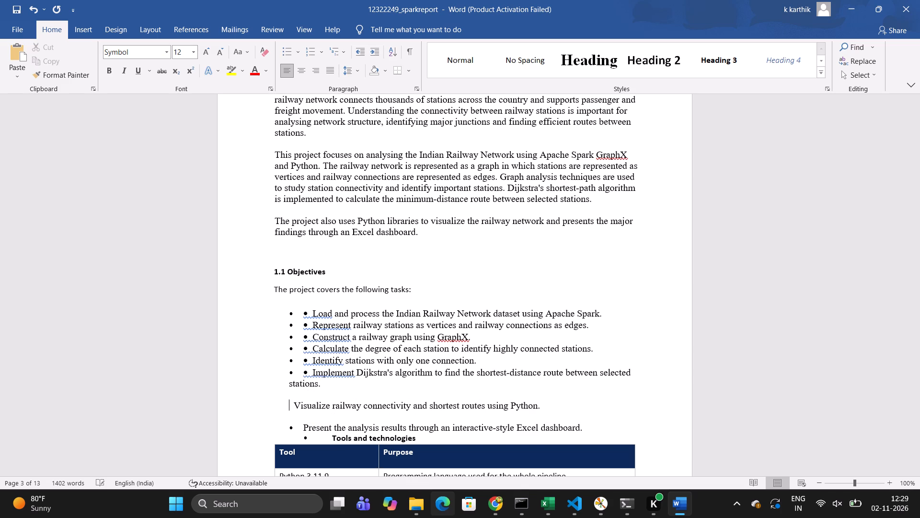
key("ctrl+z")
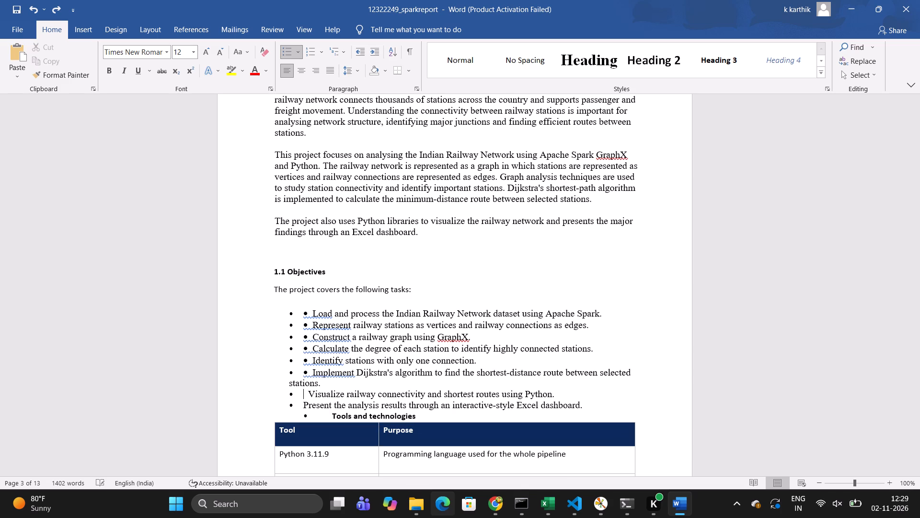
key("Right")
key("Right")
key("BackSpace")
key("BackSpace")
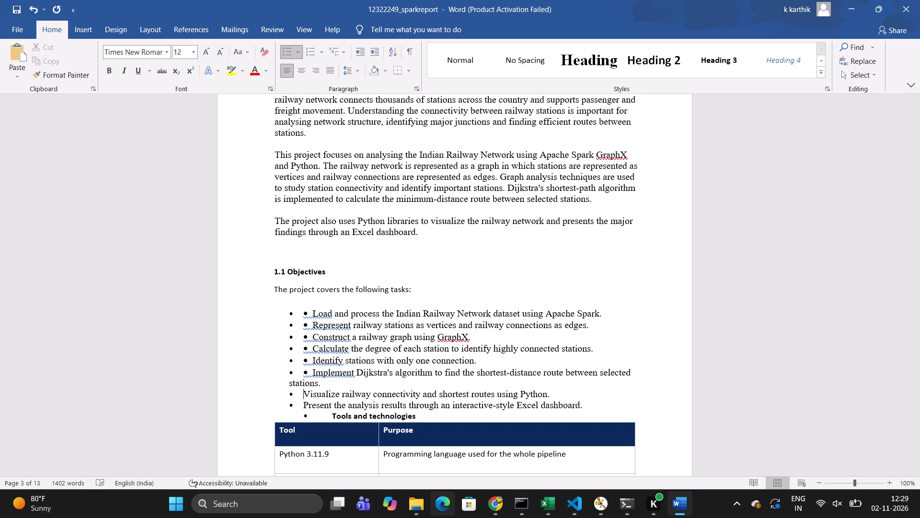
Remove the duplicate bullet symbol and extra spacing before the "Implement Dijkstra's algorithm" objective.
key("Up")
key("Up")
key("Up")
key("Right")
key("Down")
key("Right")
key("Right")
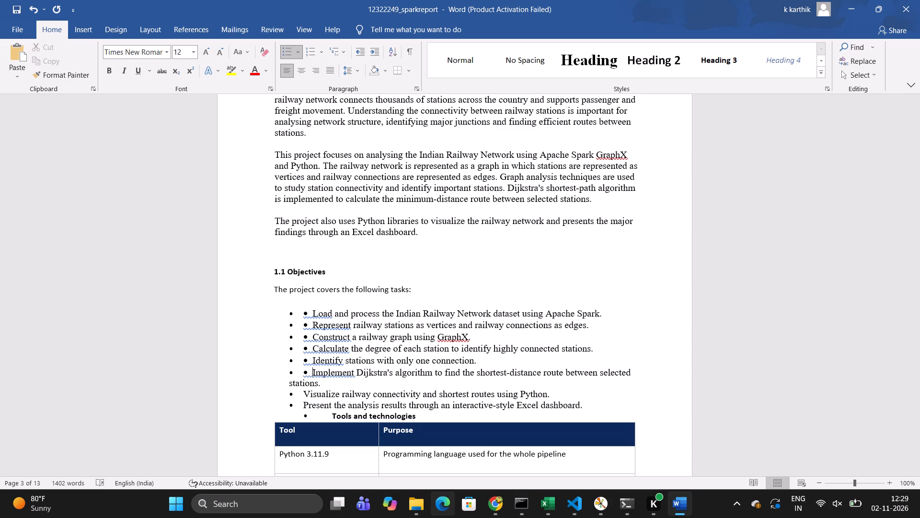
key("BackSpace")
key("BackSpace")
key("BackSpace")
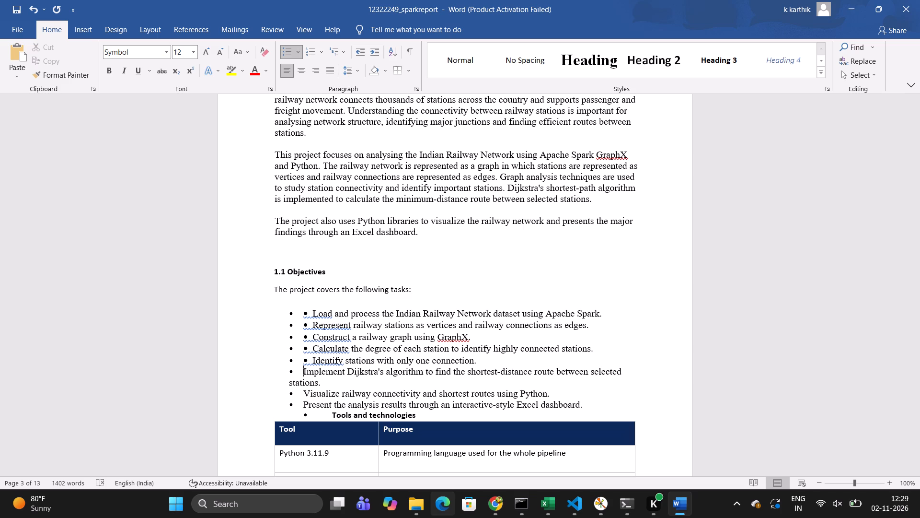
Remove the duplicate bullet symbol and extra spacing before the "Identify stations with only one connection" objective.
key("Up")
key("Right")
key("Right")
key("Right")
key("BackSpace")
key("BackSpace")
key("BackSpace")
Remove the duplicate bullet symbol and extra spacing before the "Calculate the degree of each station" objective.
key("Up")
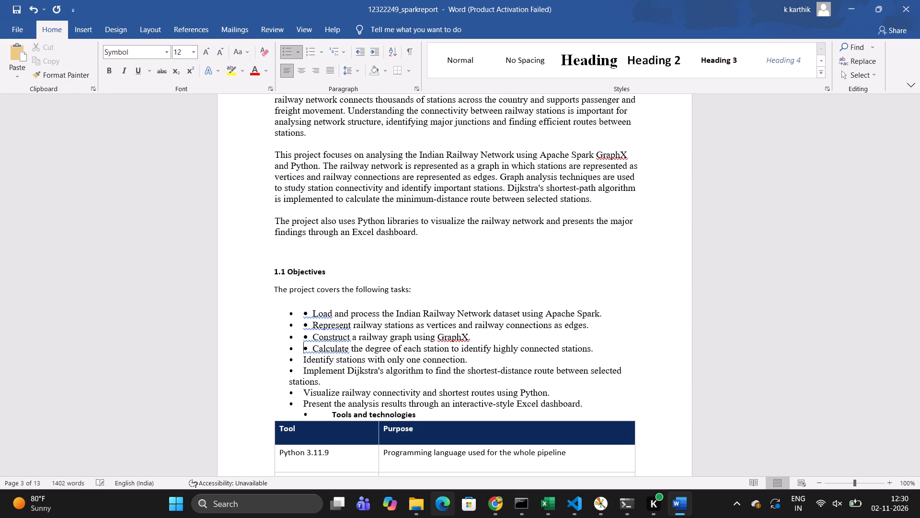
key("Right")
key("Right")
key("Right")
key("BackSpace")
key("BackSpace")
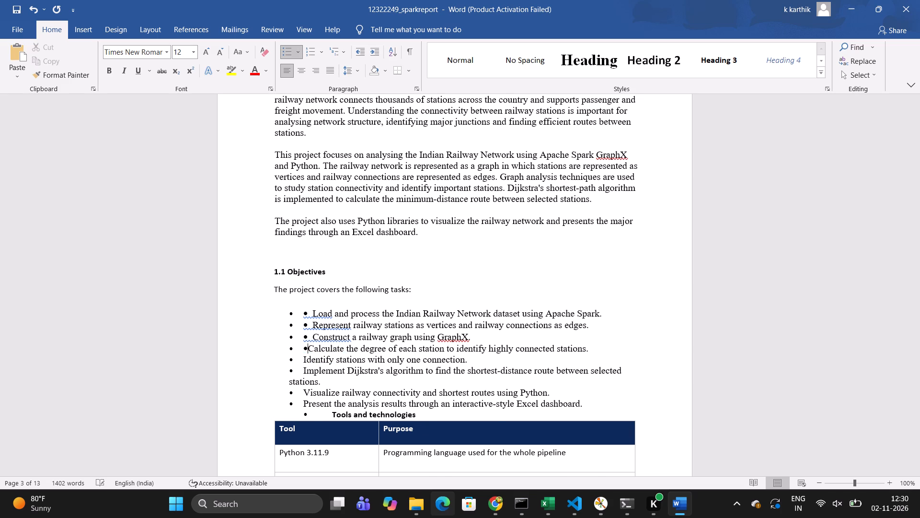
key("BackSpace")
Remove the duplicate bullet symbol and extra spacing before the "Construct a railway graph using GraphX" objective.
key("Up")
key("Right")
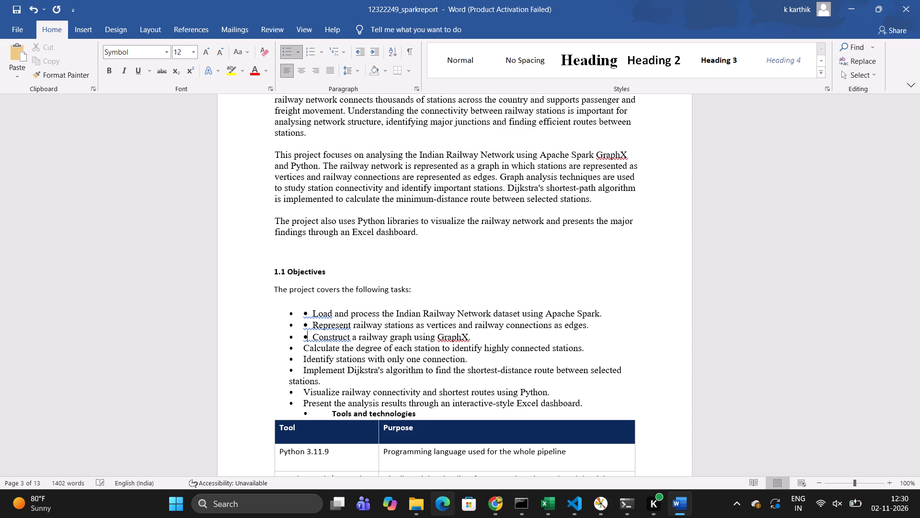
key("Right")
key("Right")
key("BackSpace")
key("BackSpace")
key("BackSpace")
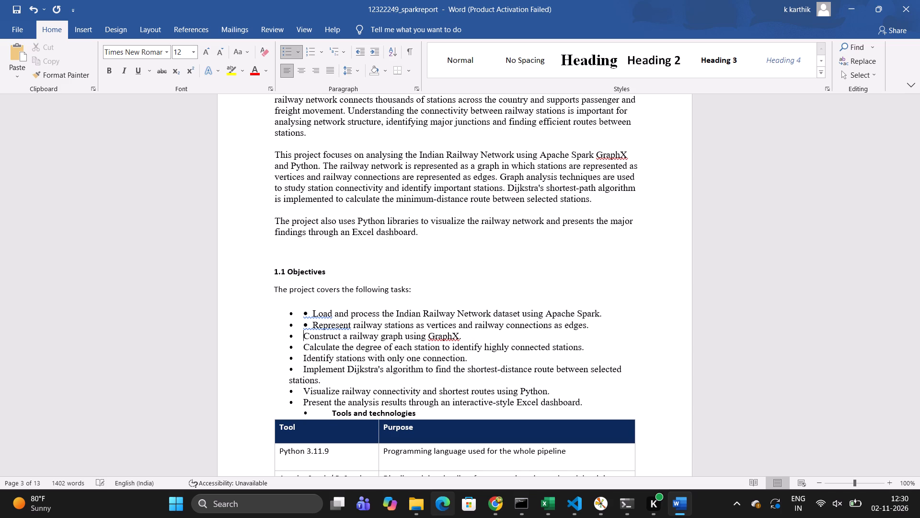
Remove the duplicate bullet symbol and extra spacing before the "Represent railway stations as vertices" objective.
key("Up")
key("Right")
key("Right")
key("Right")
key("BackSpace")
key("BackSpace")
key("BackSpace")
Remove the duplicate bullet symbol and extra spacing before the "Load and process the Indian Railway Network dataset" objective.
key("Up")
key("Right")
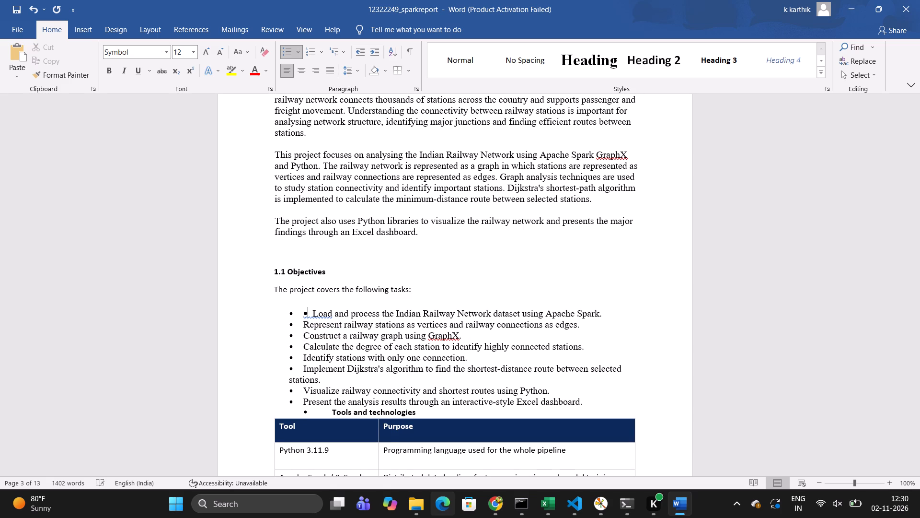
key("Right")
key("Right")
key("BackSpace")
key("BackSpace")
key("BackSpace")
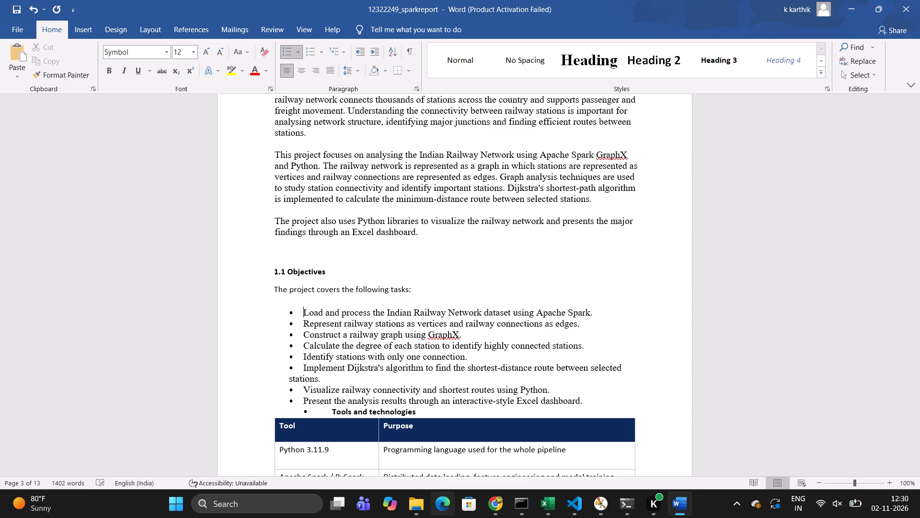
Separate the "Tools and technologies" heading from the objectives list with an unbulleted blank line, and remove the heading's bullet and indent.
scroll(322, 410, "down", 3)
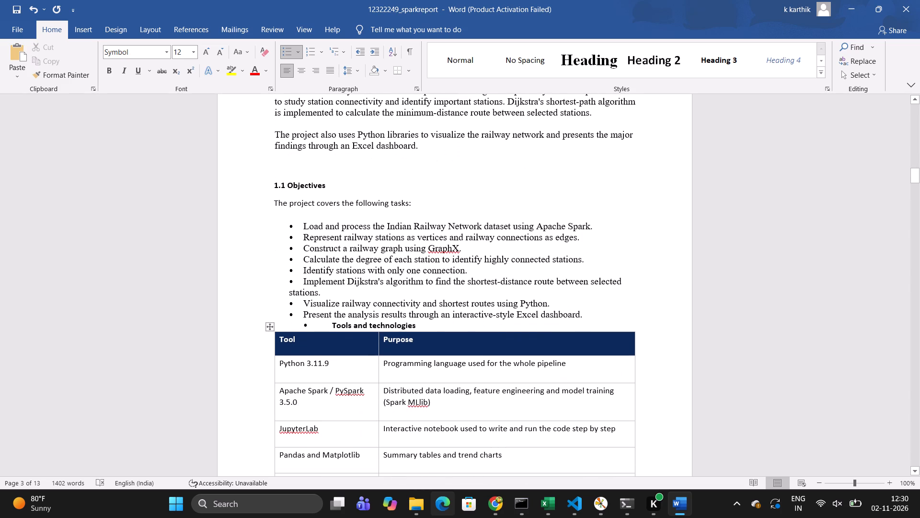
left_click(300, 323)
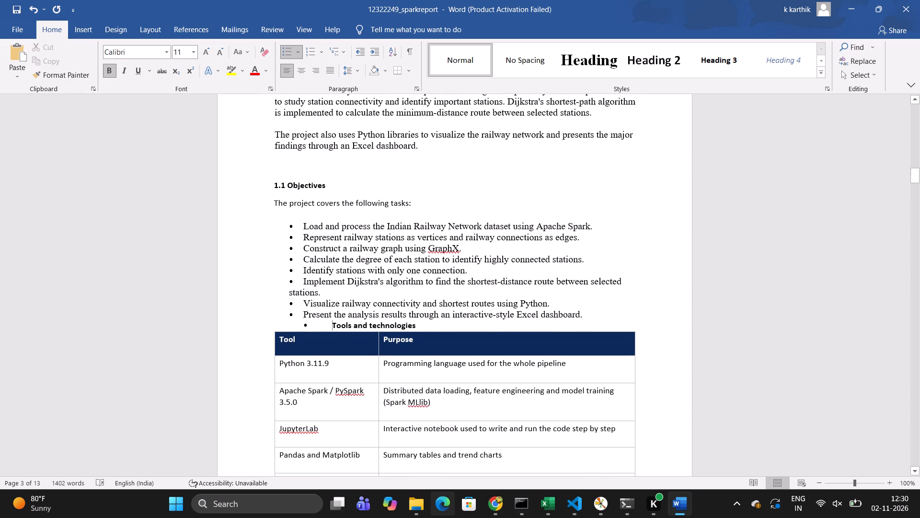
key("Left")
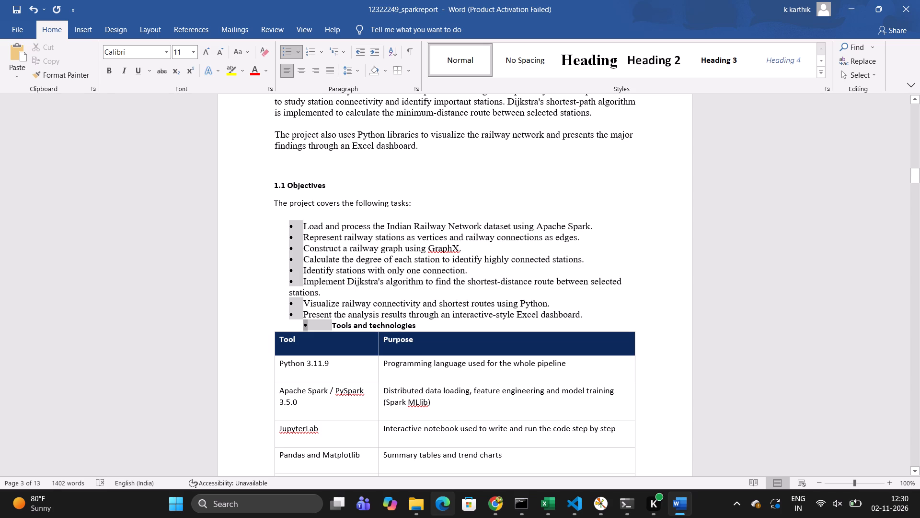
right_click(307, 324)
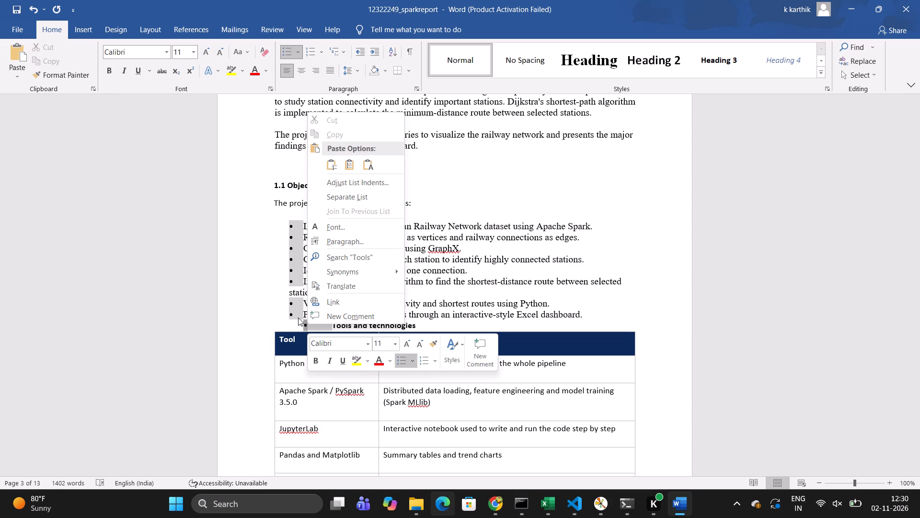
left_click(586, 309)
left_click(587, 311)
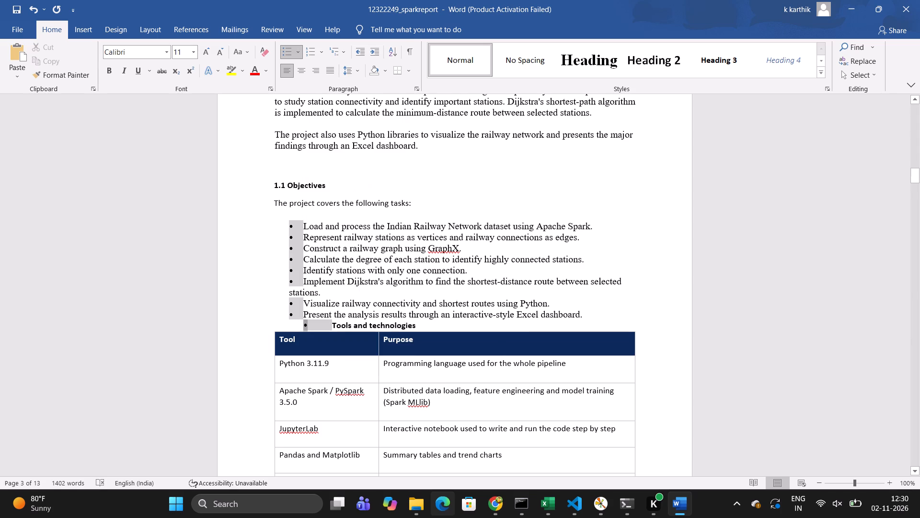
key("Return")
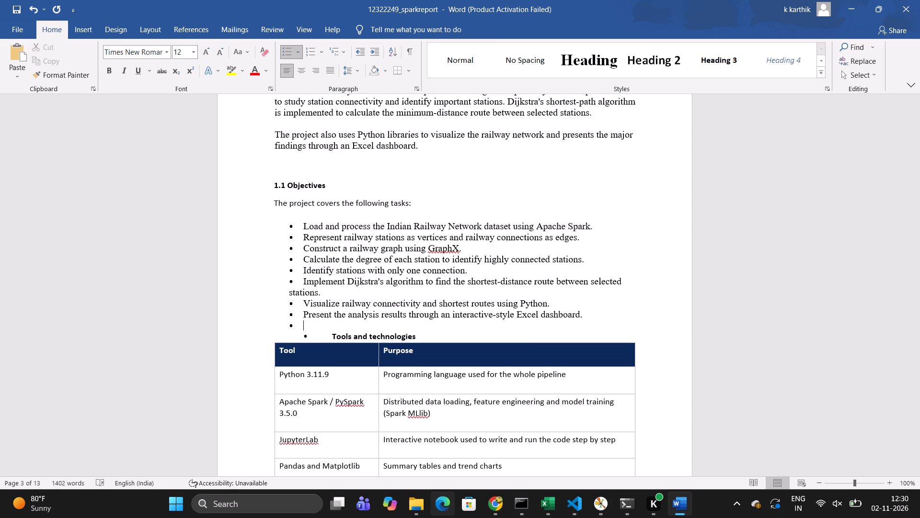
key("BackSpace")
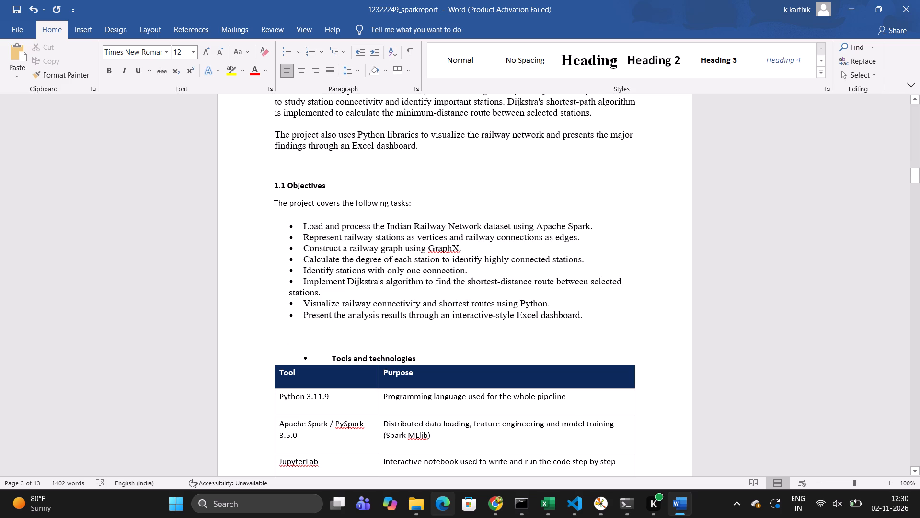
key("Down")
key("BackSpace")
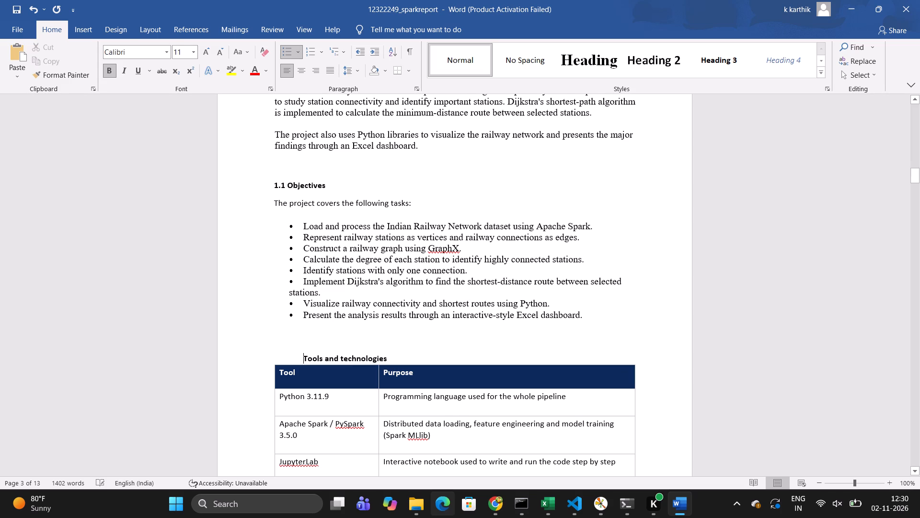
key("BackSpace")
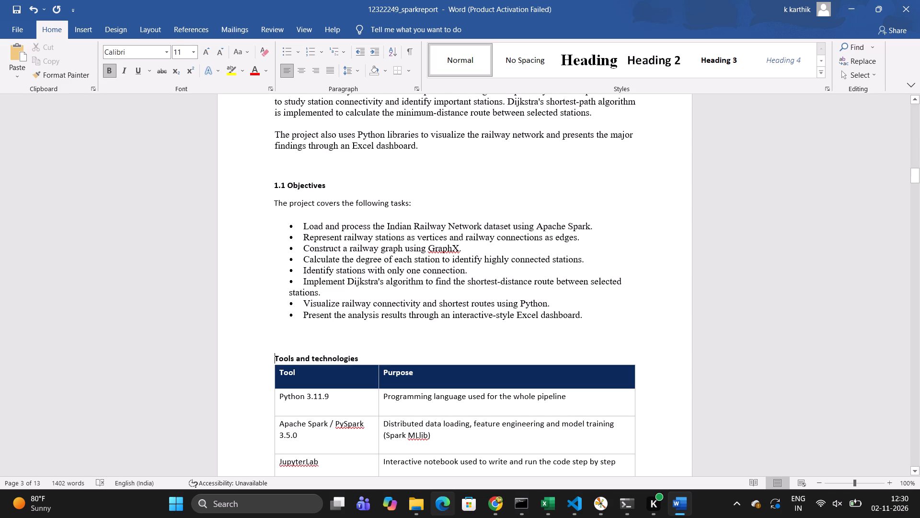
Set the "Tools and technologies" heading's font size to 12.
left_click_drag(274, 357, 361, 356)
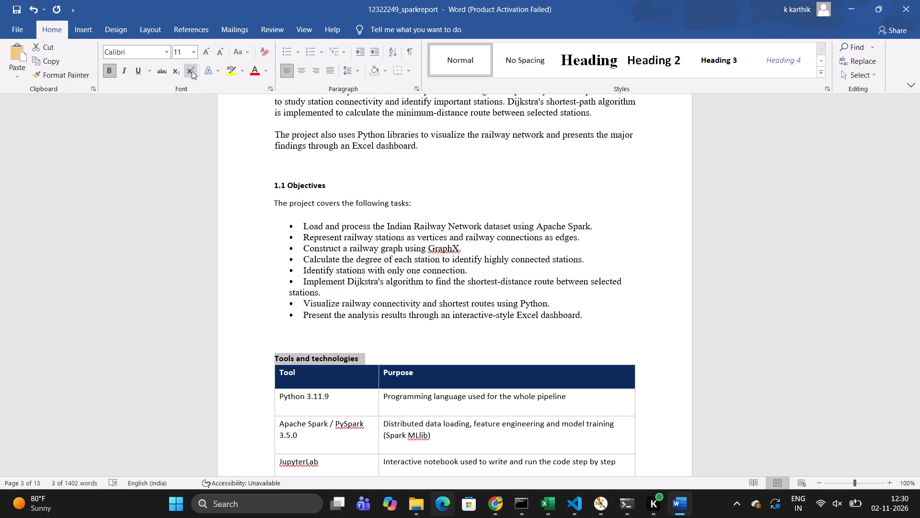
left_click(196, 56)
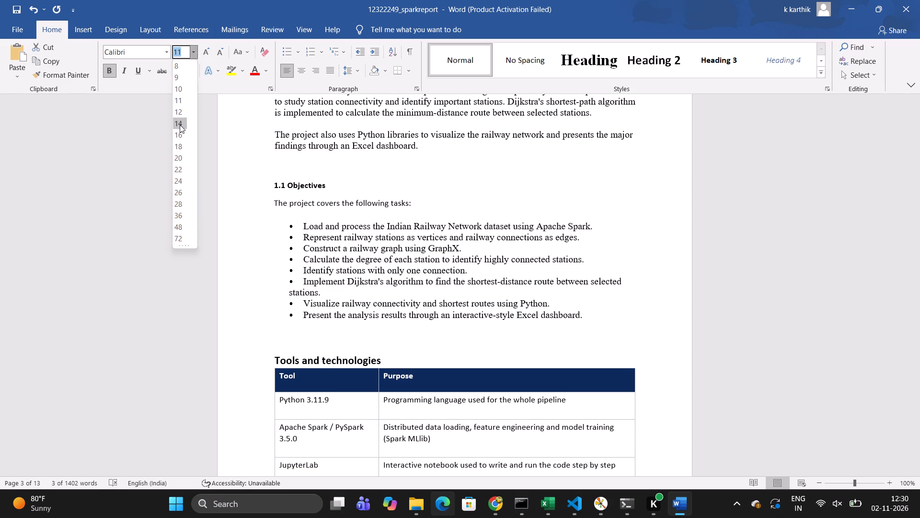
left_click(176, 112)
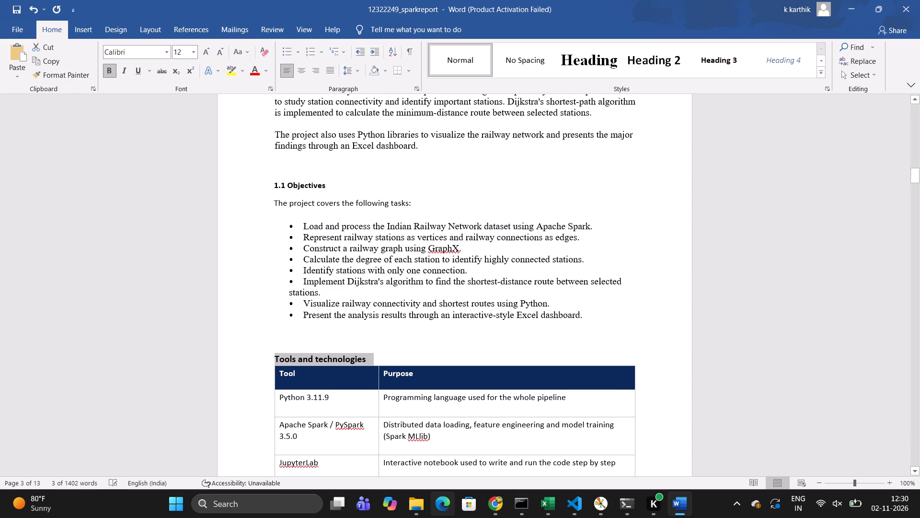
Compare the report's Tools and technologies table in Word with ChatGPT's "1.2 Tools and Technologies" table in Chrome.
scroll(391, 133, "down", 3)
scroll(342, 199, "down", 4)
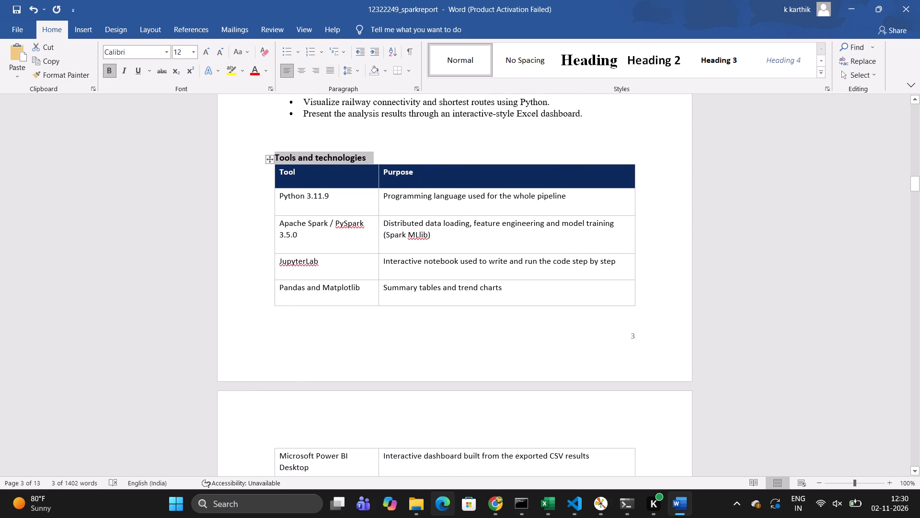
key("alt+Tab")
scroll(511, 274, "down", 2)
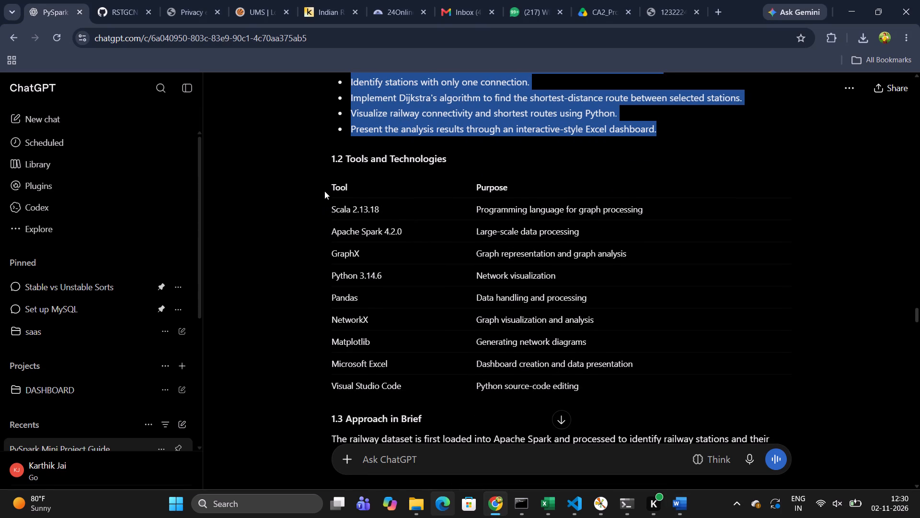
key("alt+Tab")
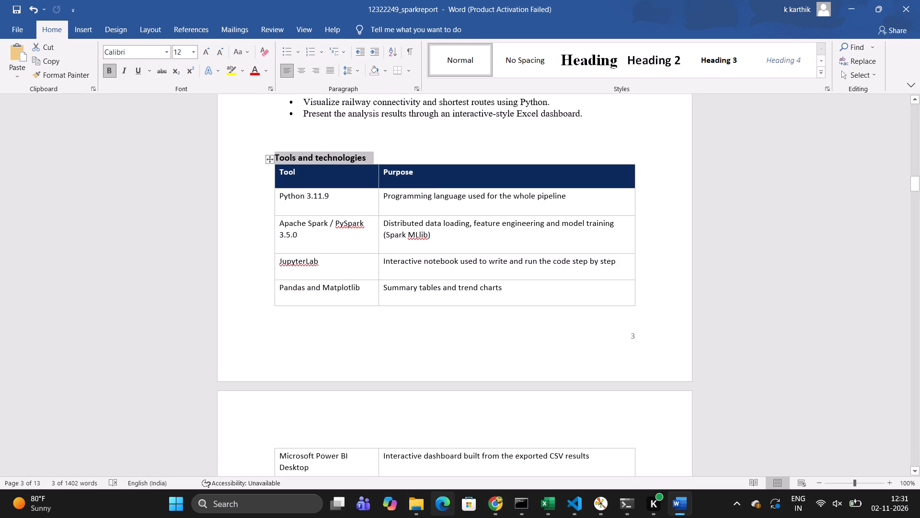
key("alt+Tab")
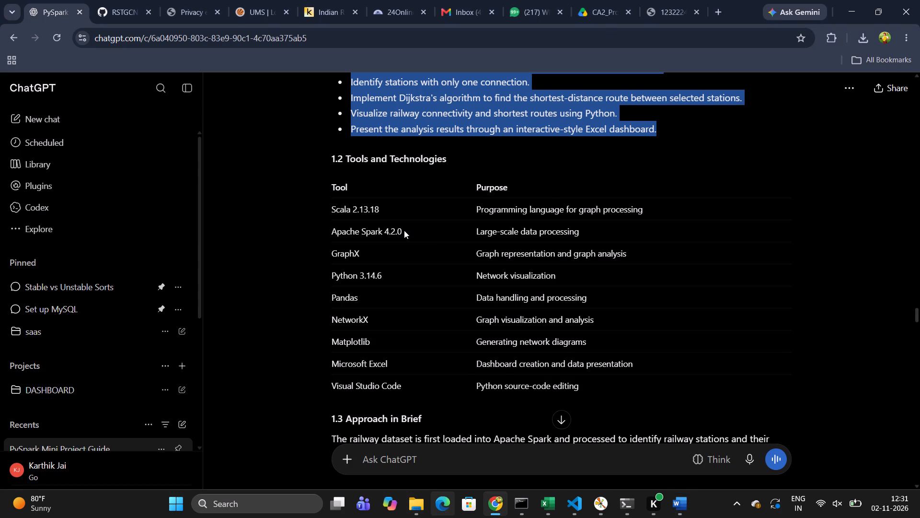
key("alt+Tab")
key("alt+Tab")
key("alt+Tab")
key("alt+Tab")
key("alt+Tab")
Replace "Python 3.11.9" in the first Tool cell of the Word table with "Scala 2.13.18" copied from ChatGPT's table.
left_click(350, 199)
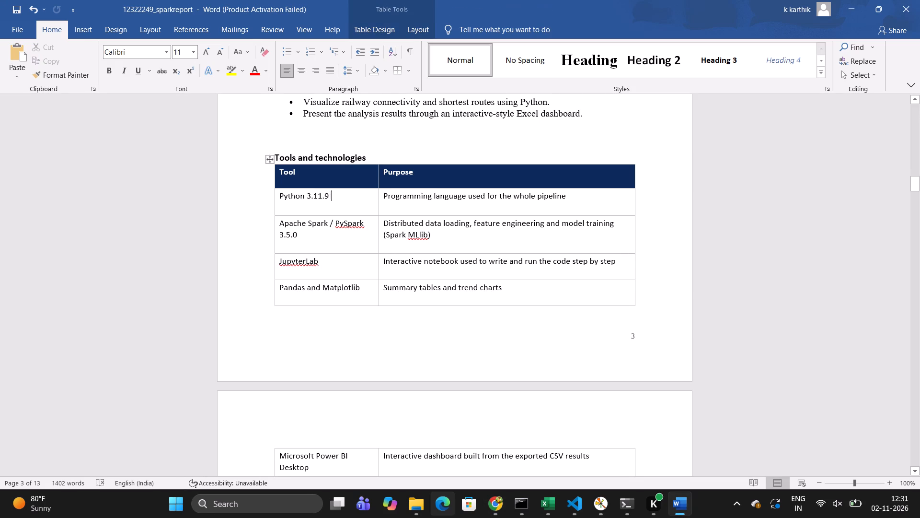
key("BackSpace")
key("BackSpace")
key("BackSpace")
key("BackSpace")
key("BackSpace")
key("BackSpace")
key("BackSpace")
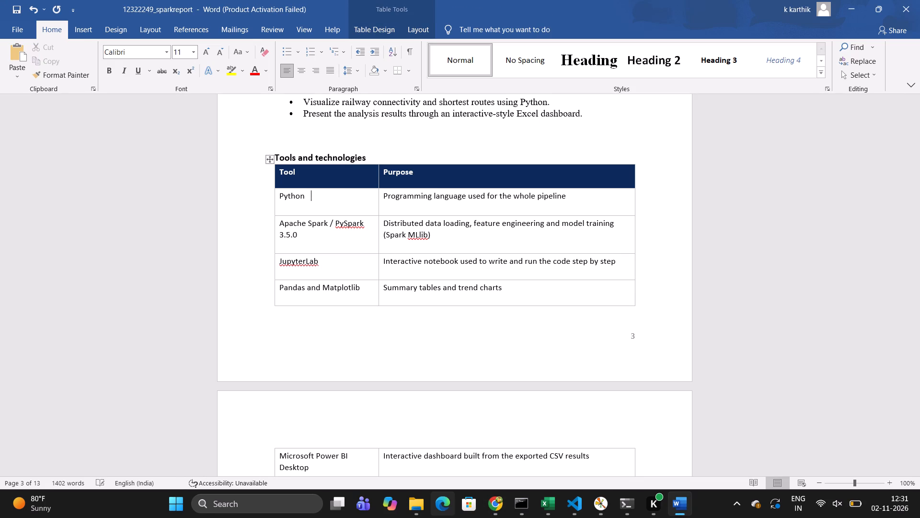
key("BackSpace")
key("BackSpace")
key("BackSpace")
key("BackSpace")
key("BackSpace")
key("BackSpace")
key("BackSpace")
key("alt+Tab")
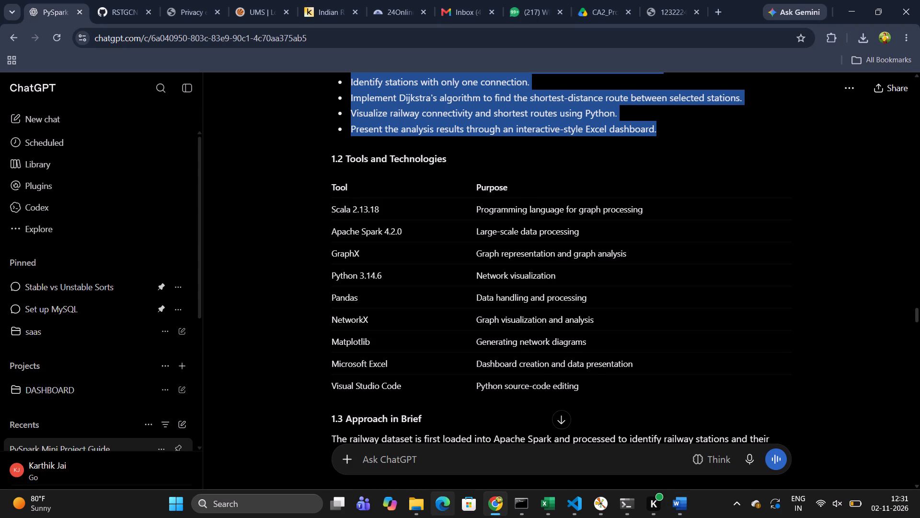
left_click_drag(332, 210, 383, 209)
key("ctrl+c")
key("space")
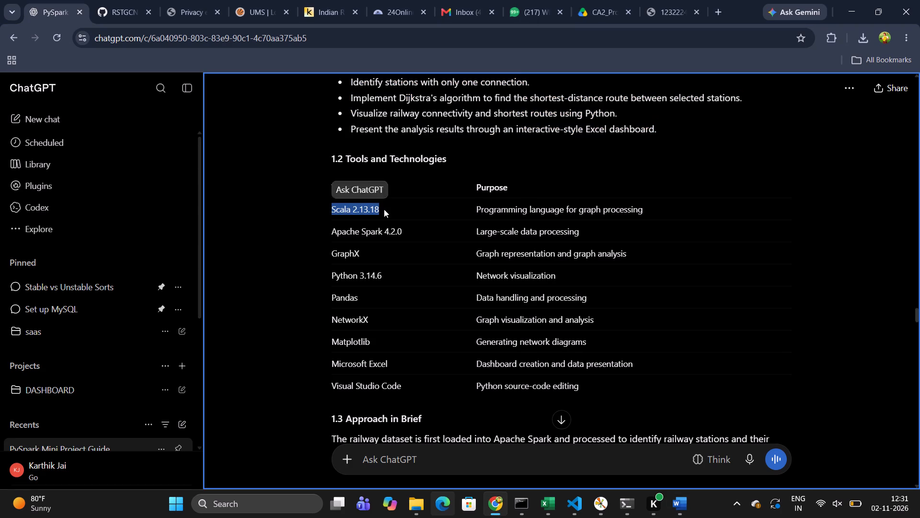
key("Tab")
scroll(390, 205, "up", 9)
scroll(403, 330, "down", 3)
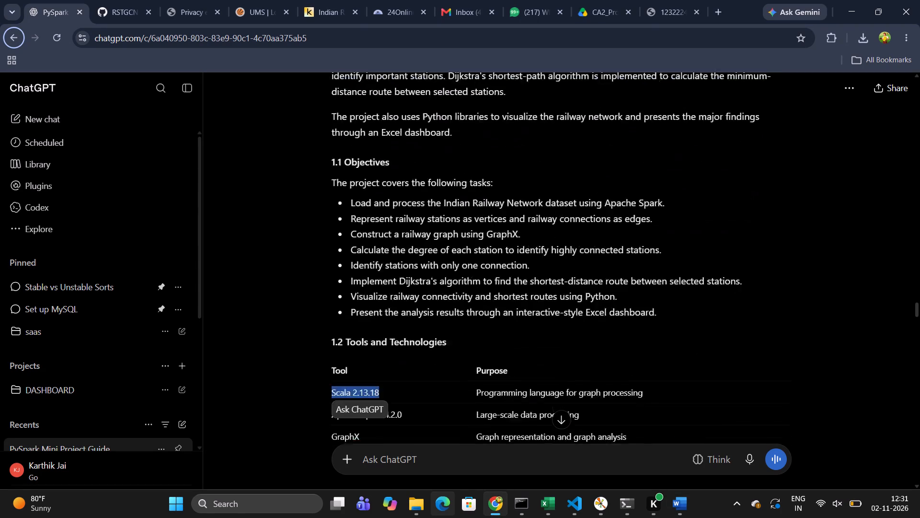
scroll(403, 330, "down", 1)
key("alt+Tab")
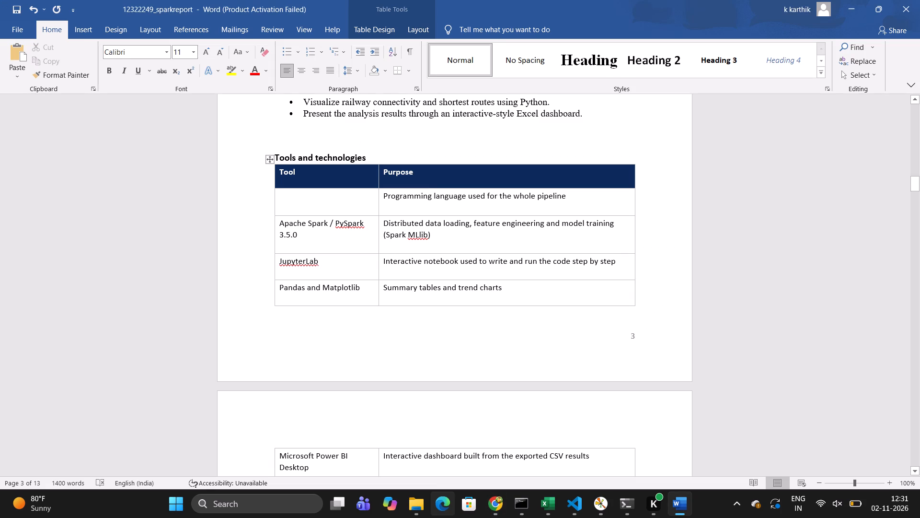
key("ctrl+v")
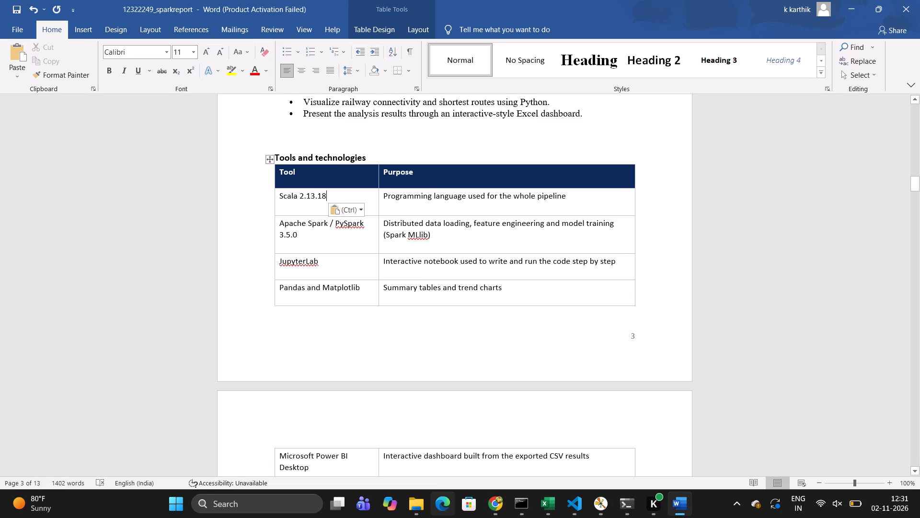
Replace the Scala row's Purpose text in the Word table with "Programming language for graph processing" copied from ChatGPT's table.
left_click_drag(568, 196, 402, 197)
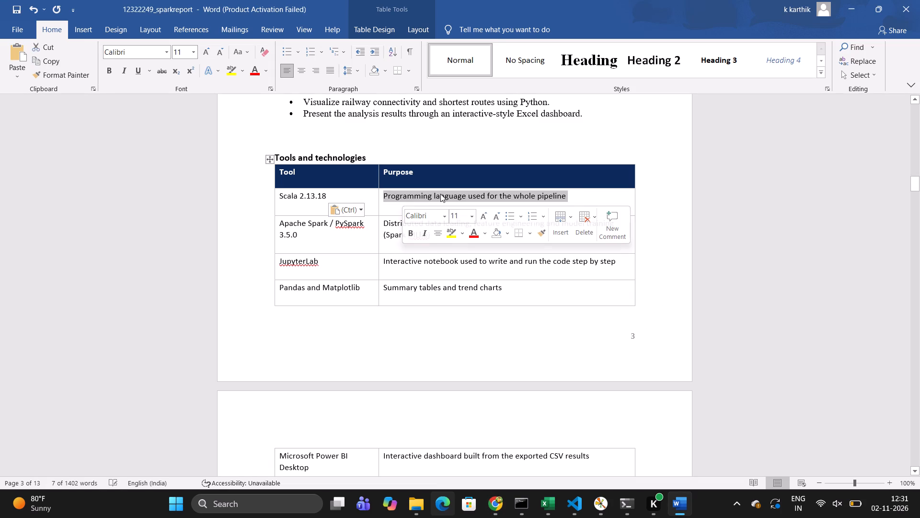
key("alt+Tab")
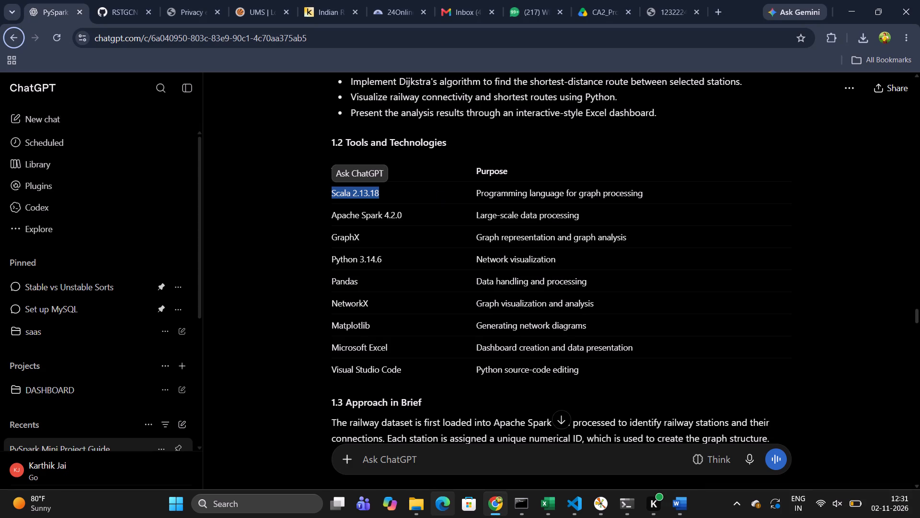
left_click_drag(477, 193, 517, 198)
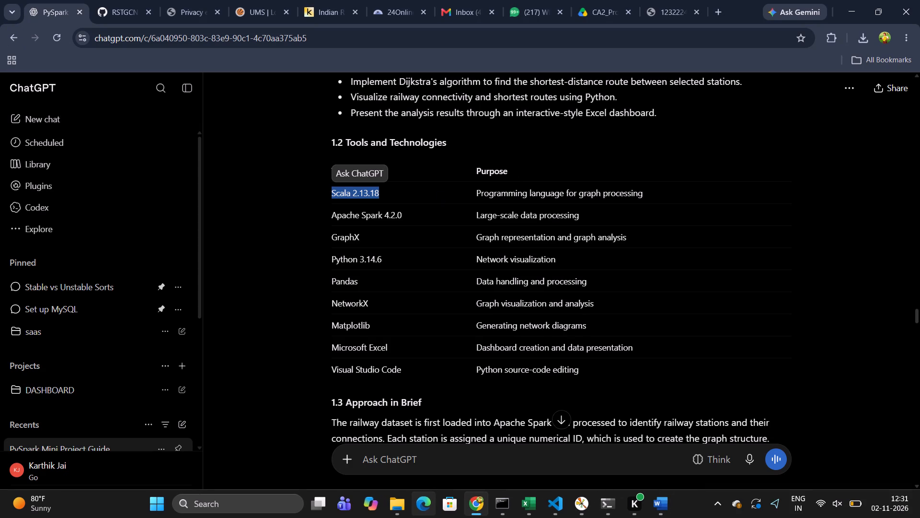
left_click_drag(517, 198, 639, 195)
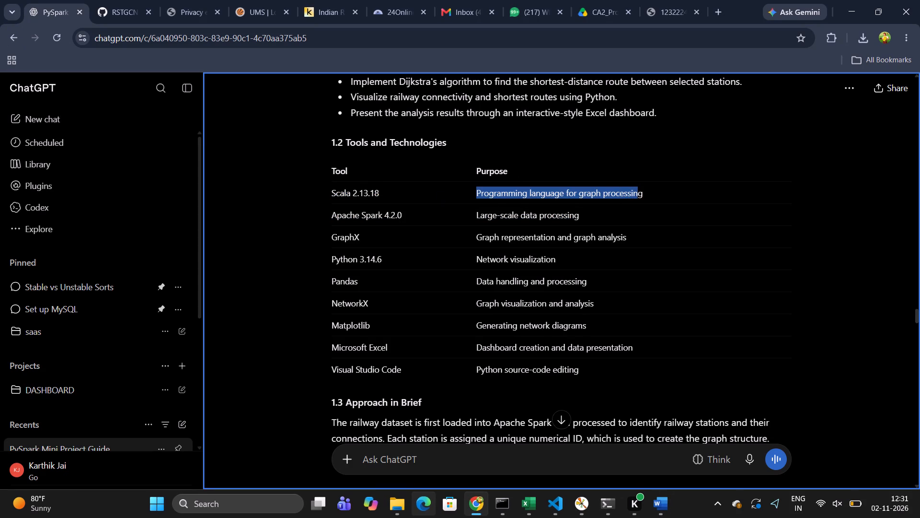
left_click_drag(639, 195, 643, 195)
key("ctrl+c")
key("alt+Tab")
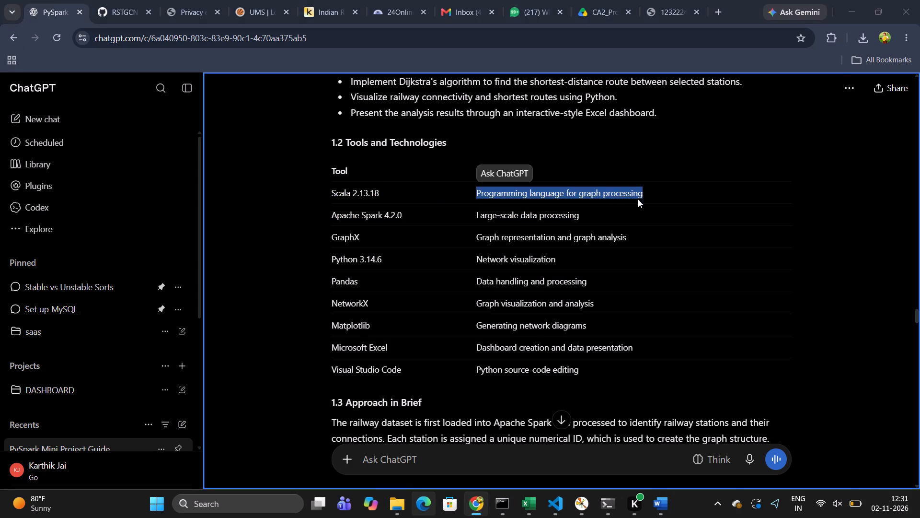
key("ctrl+v")
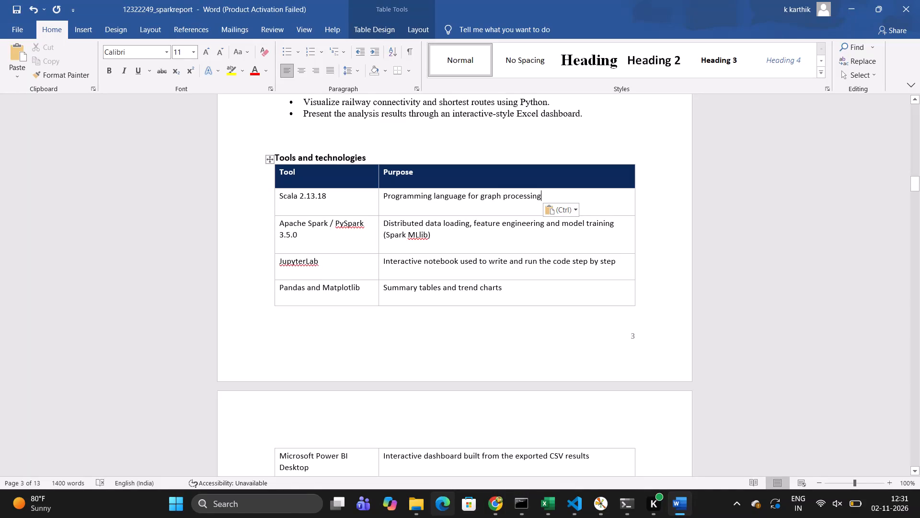
Compare the remaining rows of the Word tools table with ChatGPT's "1.2 Tools and Technologies" table in Chrome.
key("alt+Tab")
key("alt+Tab")
key("alt+Tab")
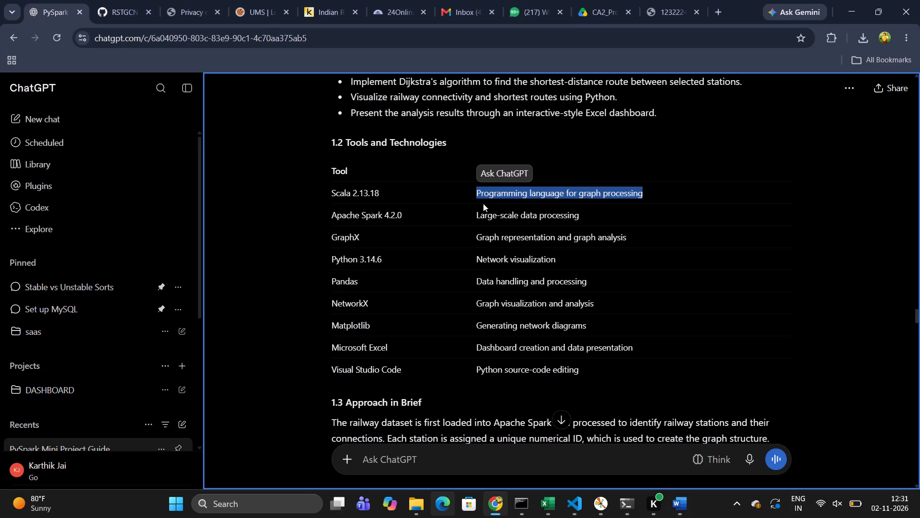
key("alt+Tab")
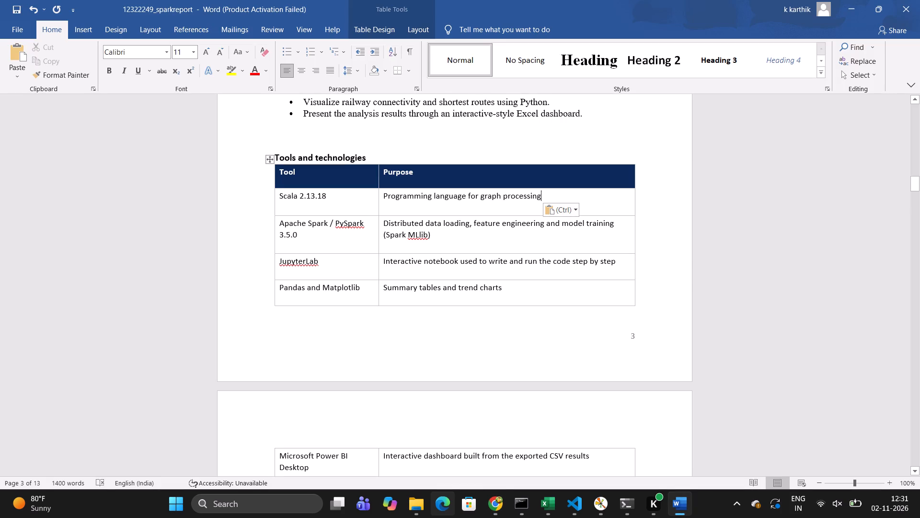
key("alt+Tab")
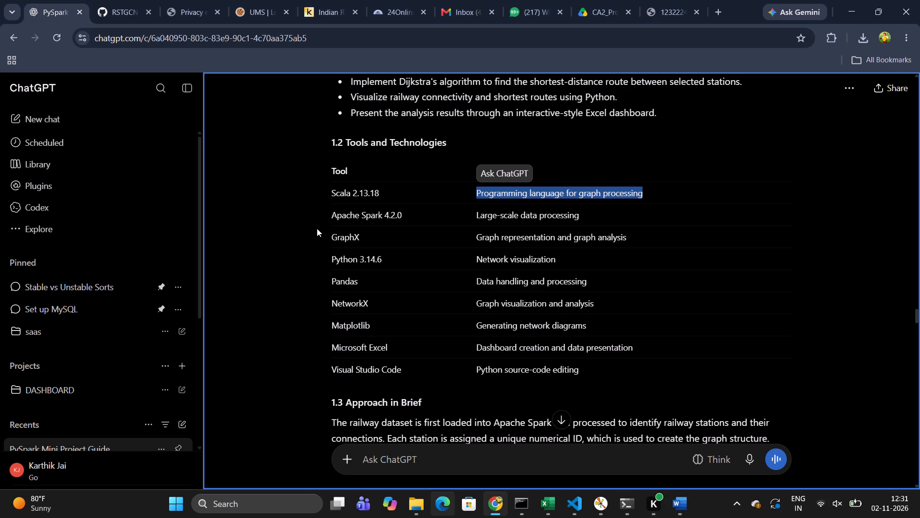
key("alt+Tab")
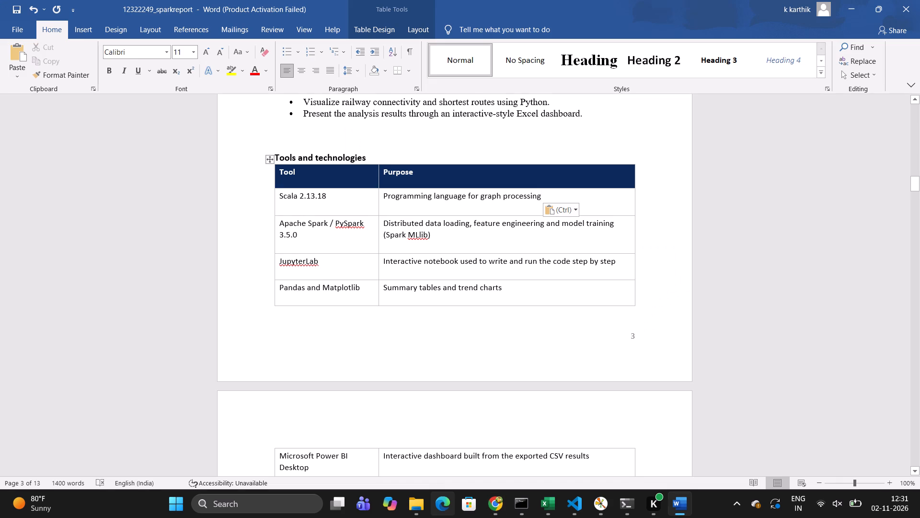
key("alt+Tab")
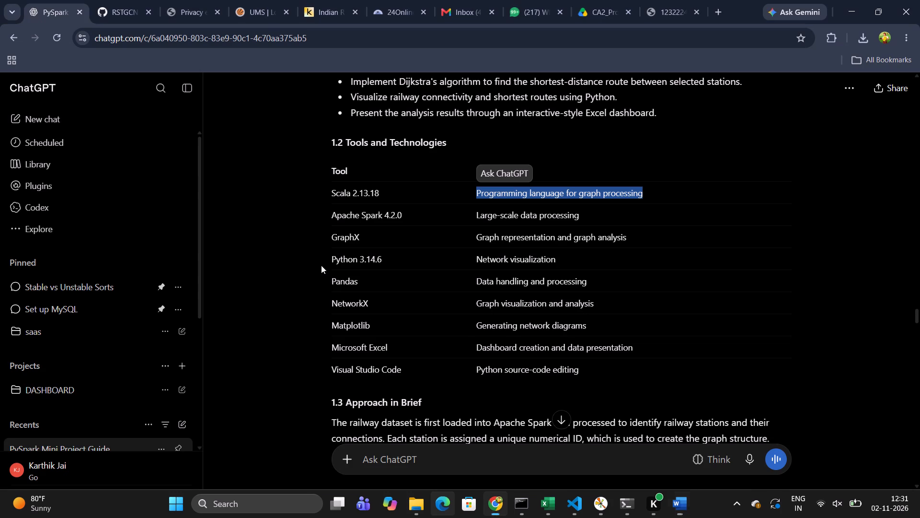
Add a row below "Pandas and Matplotlib" in the Word table and fill its Tool cell with "GraphX" copied from ChatGPT's table.
left_click_drag(359, 236, 330, 240)
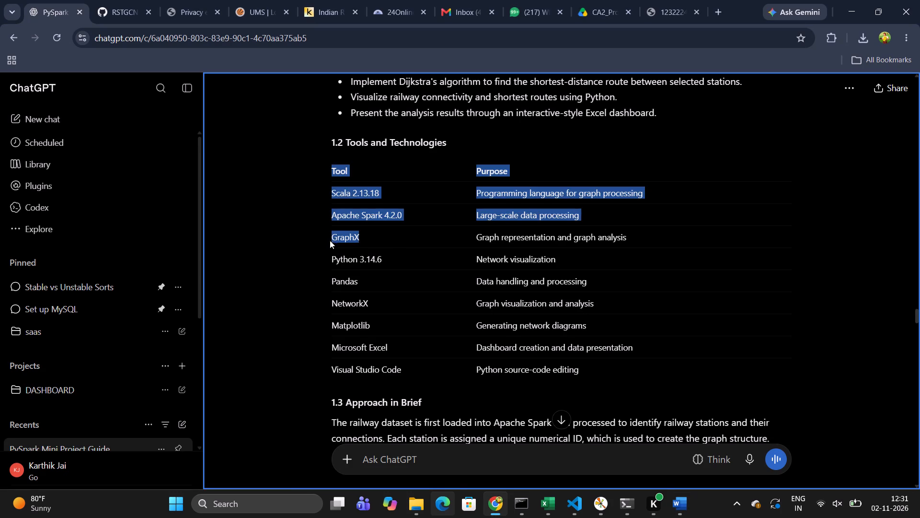
left_click_drag(330, 240, 340, 243)
left_click(389, 234)
left_click_drag(365, 234, 345, 238)
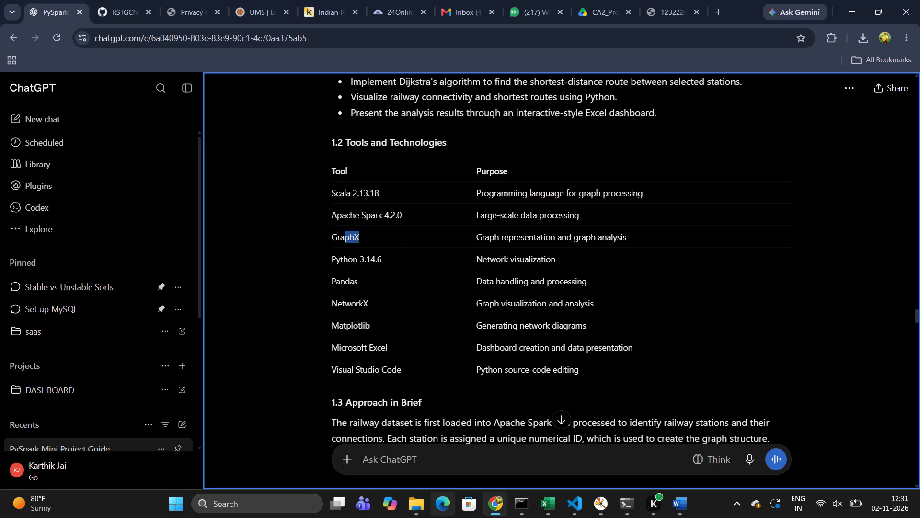
left_click_drag(345, 238, 331, 239)
key("ctrl+c")
key("alt+Tab")
left_click(575, 297)
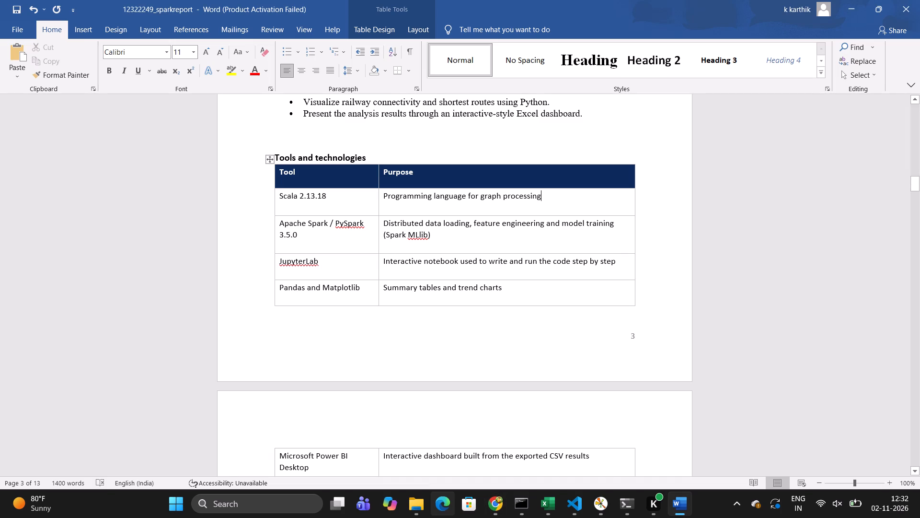
key("Return")
key("Return")
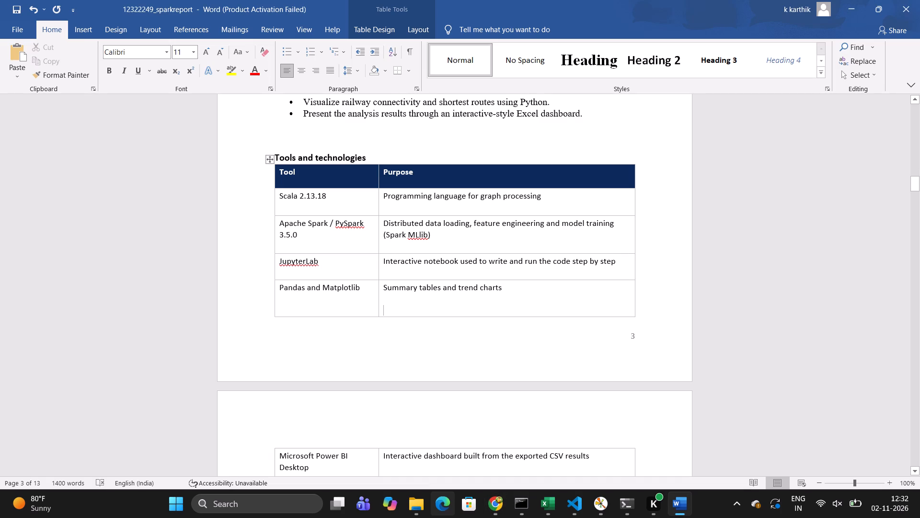
left_click(647, 312)
key("Return")
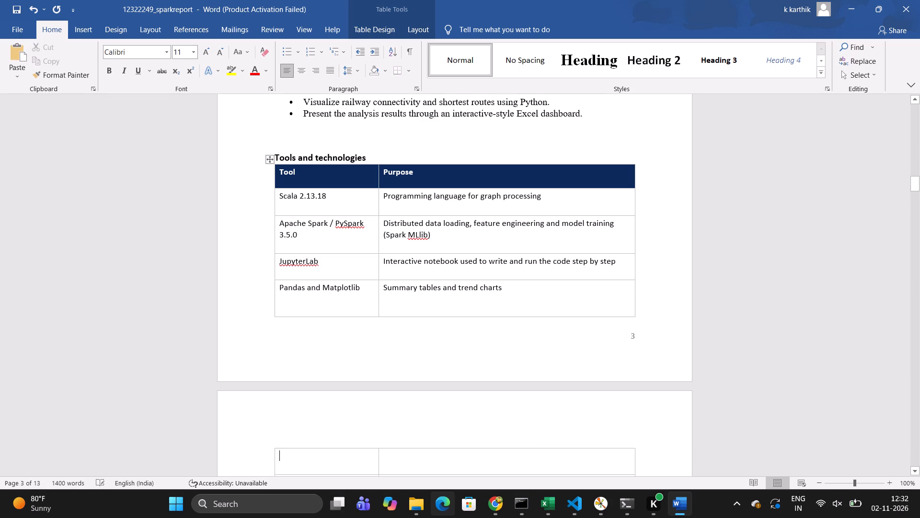
scroll(557, 205, "down", 3)
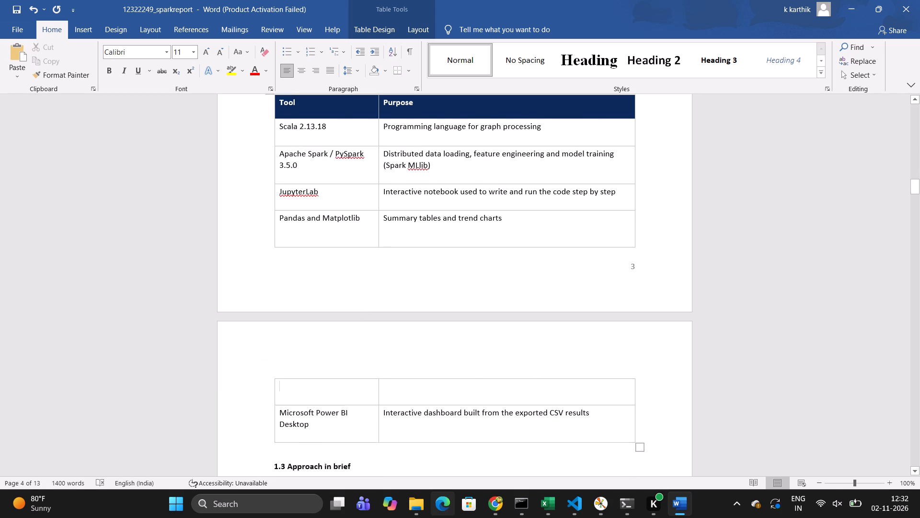
scroll(453, 270, "down", 2)
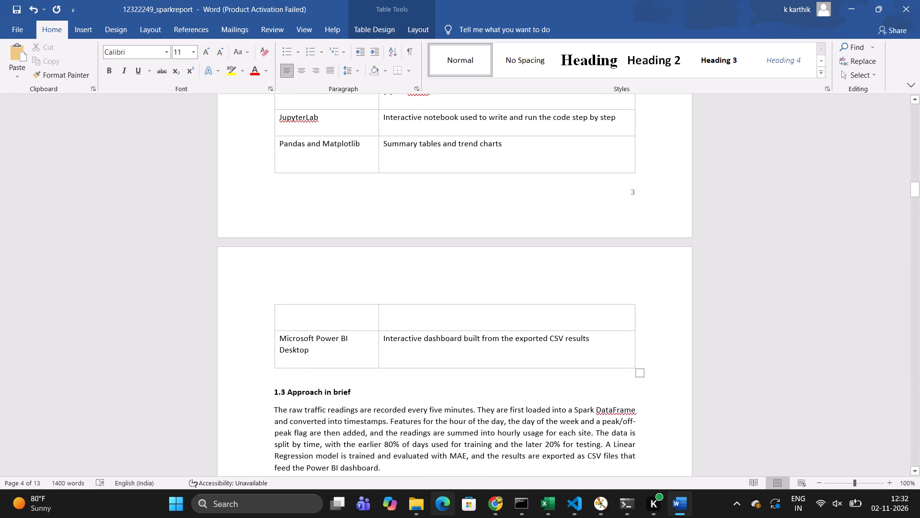
key("ctrl+v")
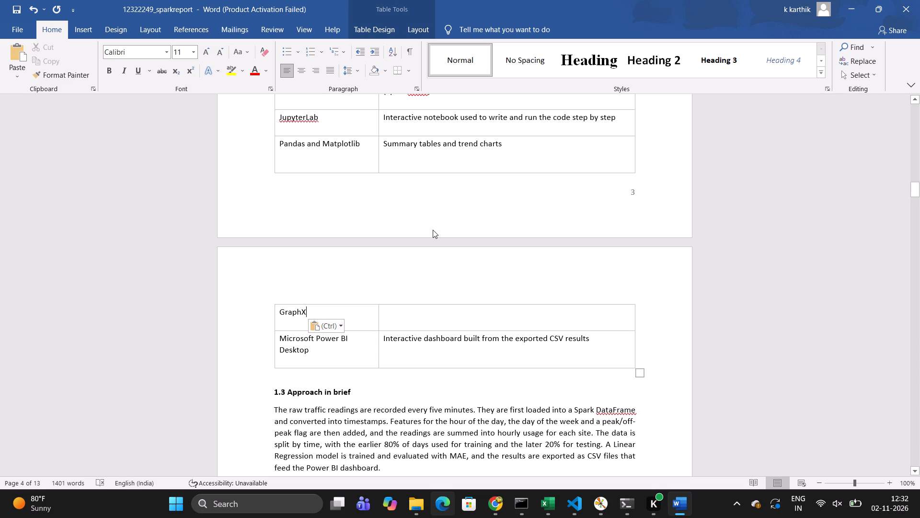
Fill the GraphX row's Purpose cell with "Graph representation and graph analysis" copied from ChatGPT's table.
left_click(416, 318)
key("alt+Tab")
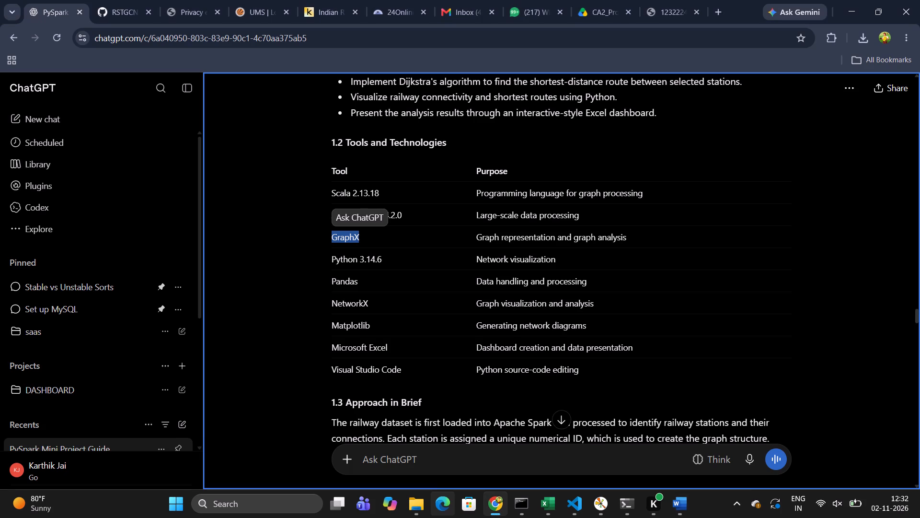
left_click_drag(475, 236, 596, 235)
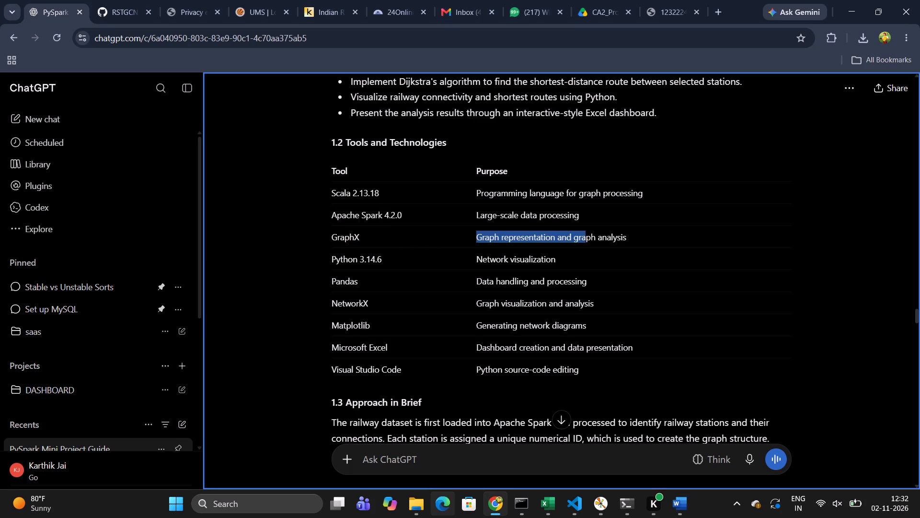
left_click_drag(596, 235, 684, 235)
key("ctrl+c")
key("alt+Tab")
key("ctrl+v")
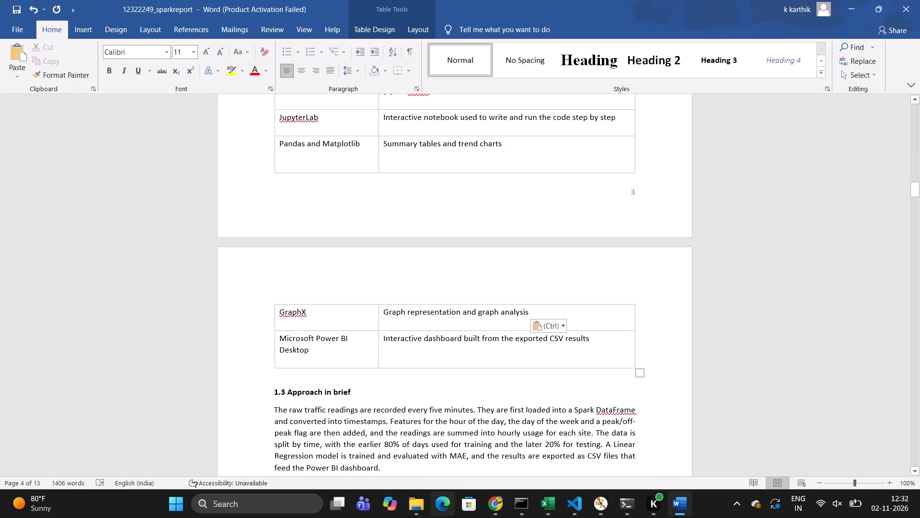
Replace "Microsoft Power BI Desktop" in the Word table's last Tool cell with "Microsoft Excel" copied from ChatGPT's table.
key("alt+Tab")
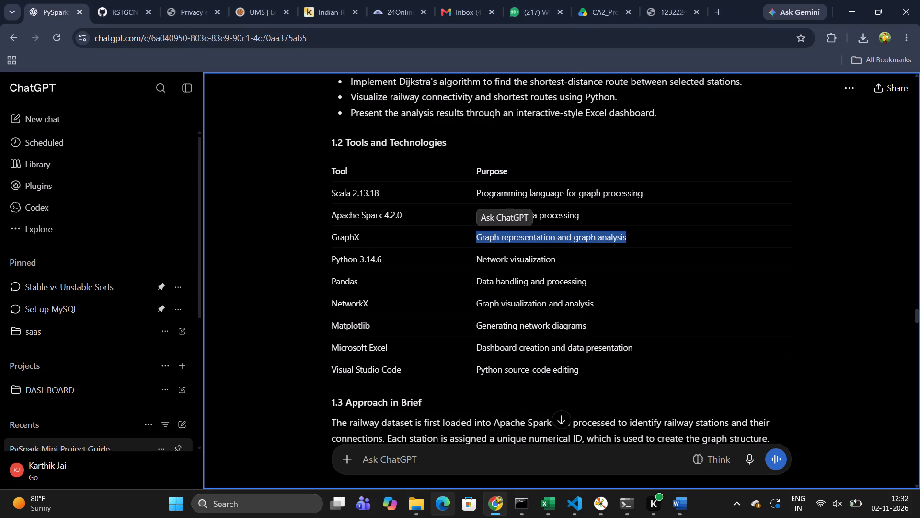
left_click_drag(333, 351, 398, 356)
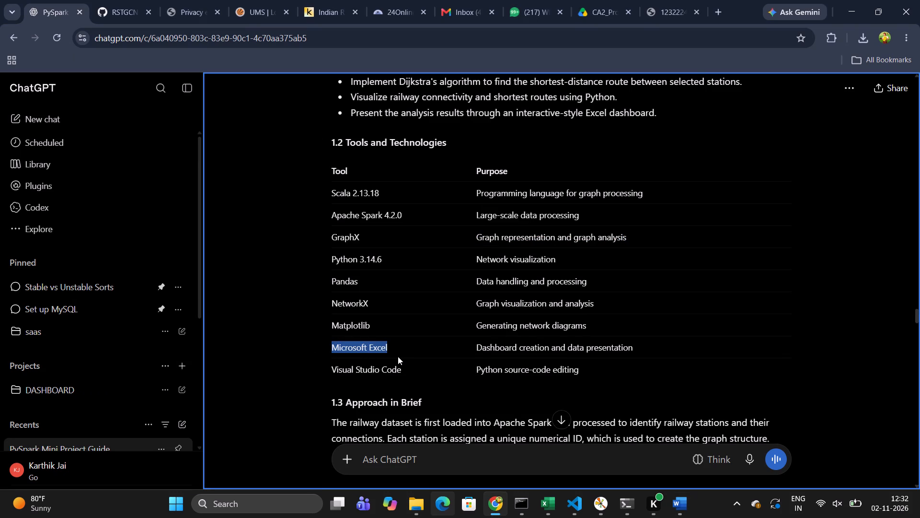
key("ctrl+c")
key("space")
key("Tab")
scroll(368, 263, "up", 3)
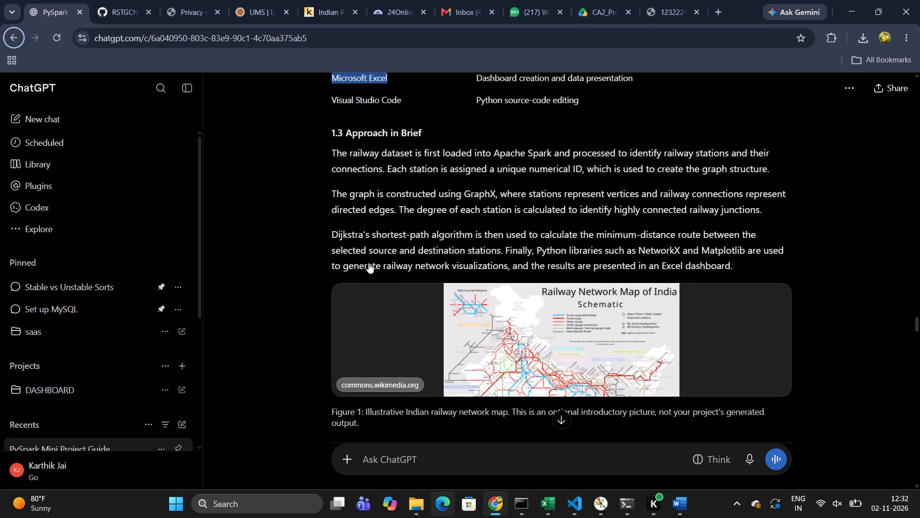
scroll(368, 263, "up", 1)
scroll(368, 263, "down", 1)
key("alt+Tab")
left_click_drag(328, 352, 315, 351)
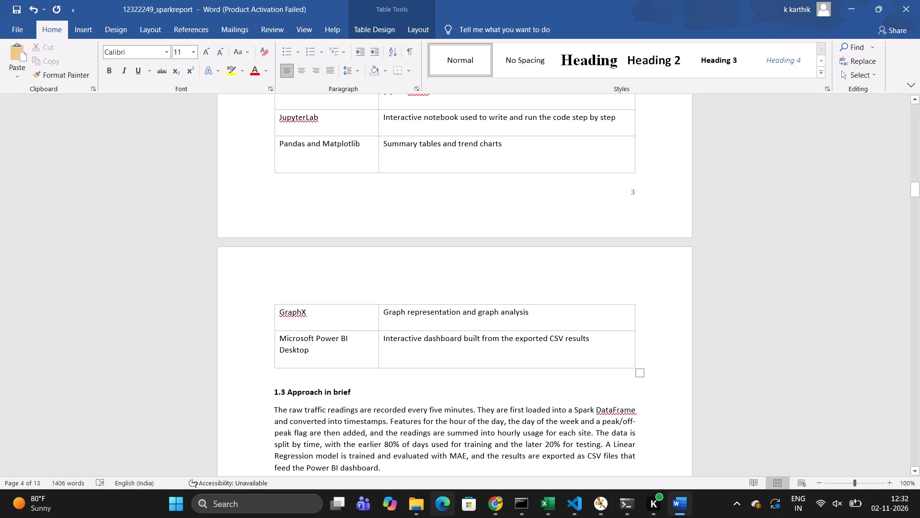
left_click_drag(315, 351, 279, 337)
key("ctrl+v")
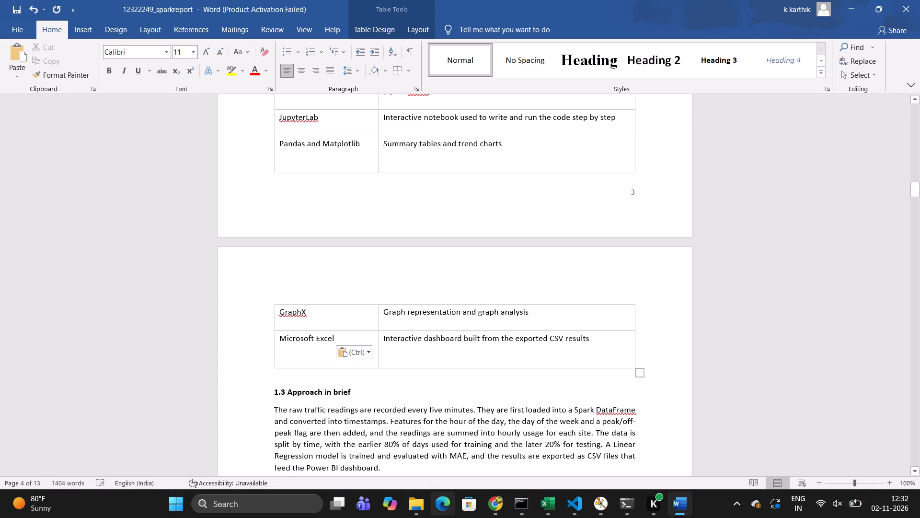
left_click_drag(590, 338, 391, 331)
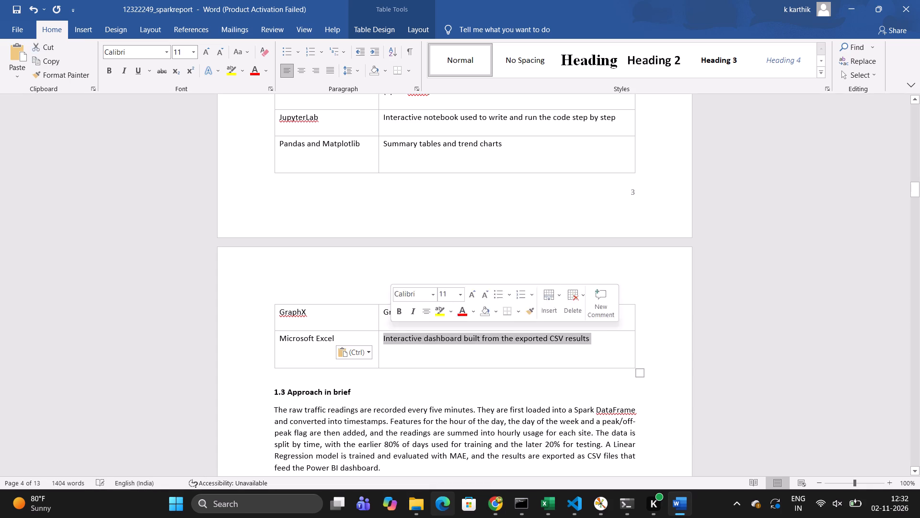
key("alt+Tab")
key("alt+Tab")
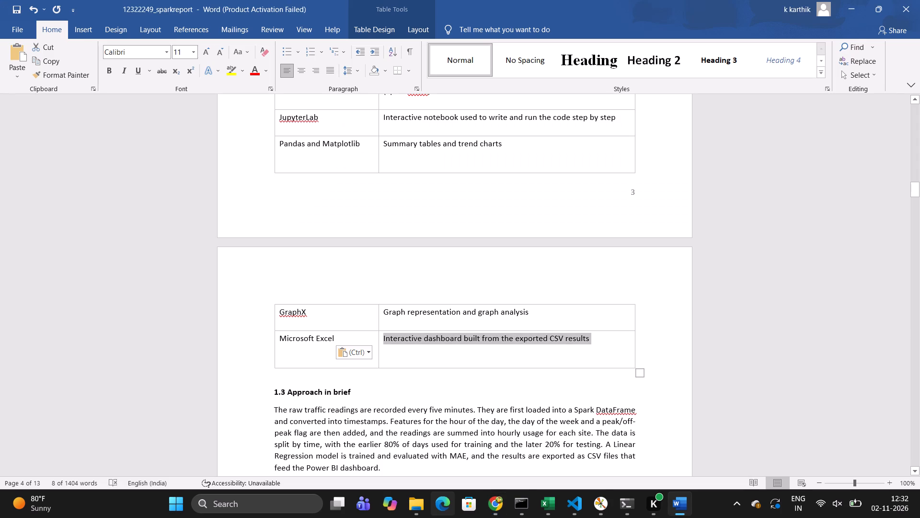
Replace "JupyterLab" in the Word tools table's Tool column with "Visual Studio Code" copied from ChatGPT's table in Chrome.
scroll(426, 299, "up", 3)
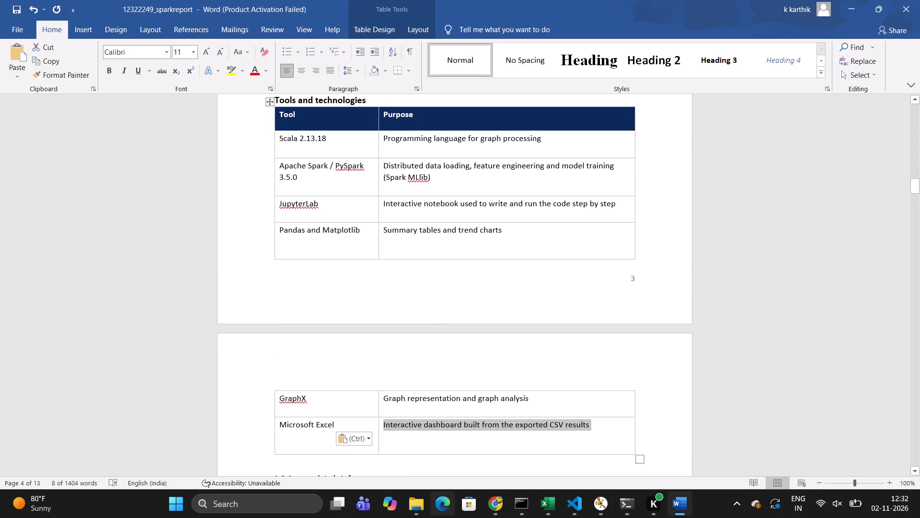
left_click_drag(322, 204, 283, 211)
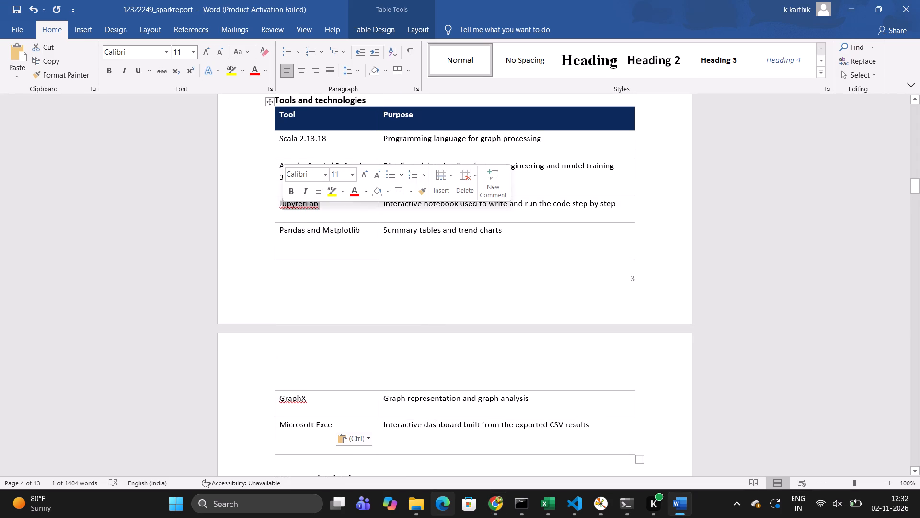
key("BackSpace")
key("alt+Tab")
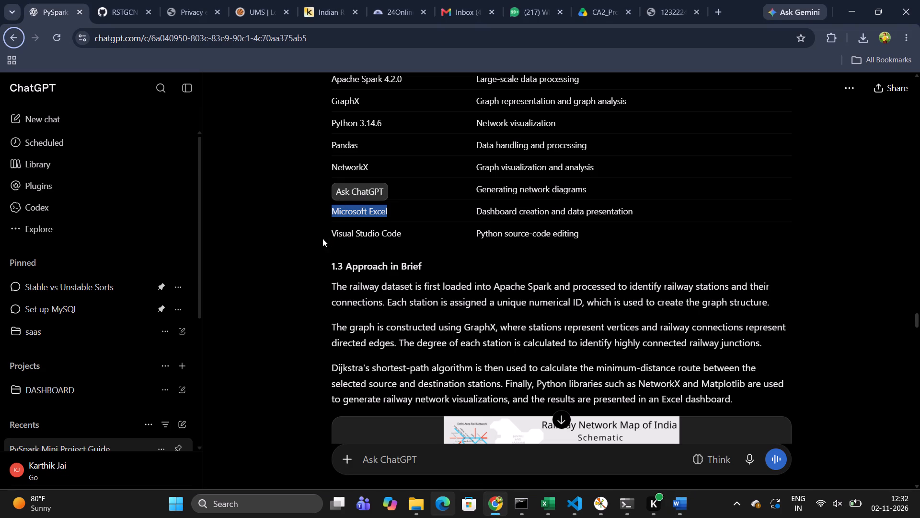
left_click_drag(329, 231, 407, 234)
left_click(407, 233)
left_click_drag(407, 232, 331, 237)
key("ctrl+c")
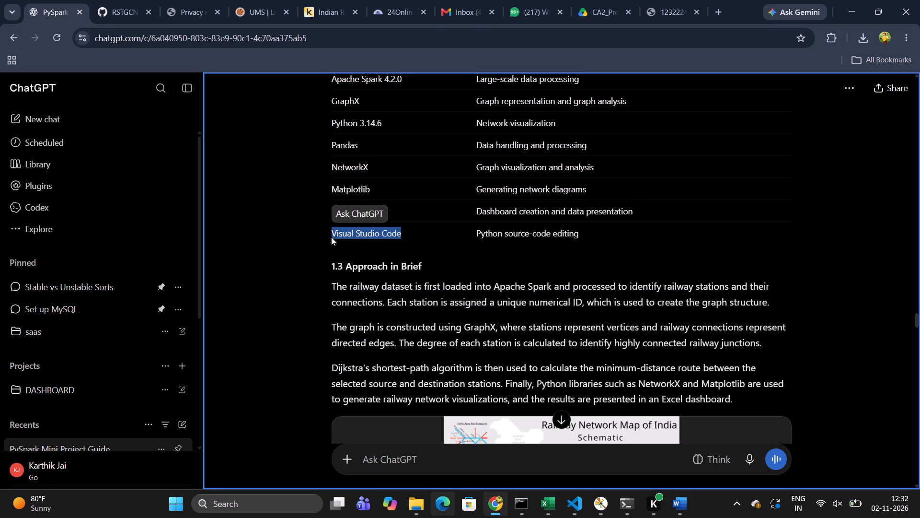
key("alt+Tab")
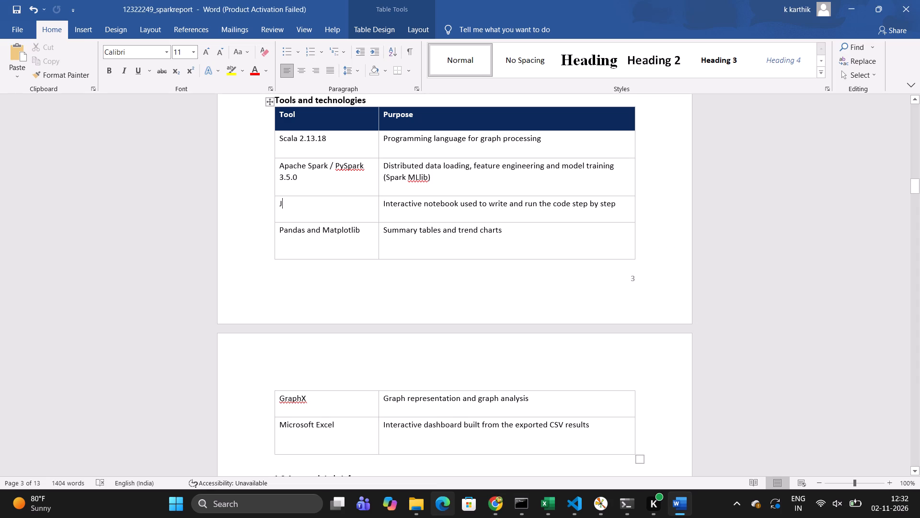
key("BackSpace")
key("ctrl+v")
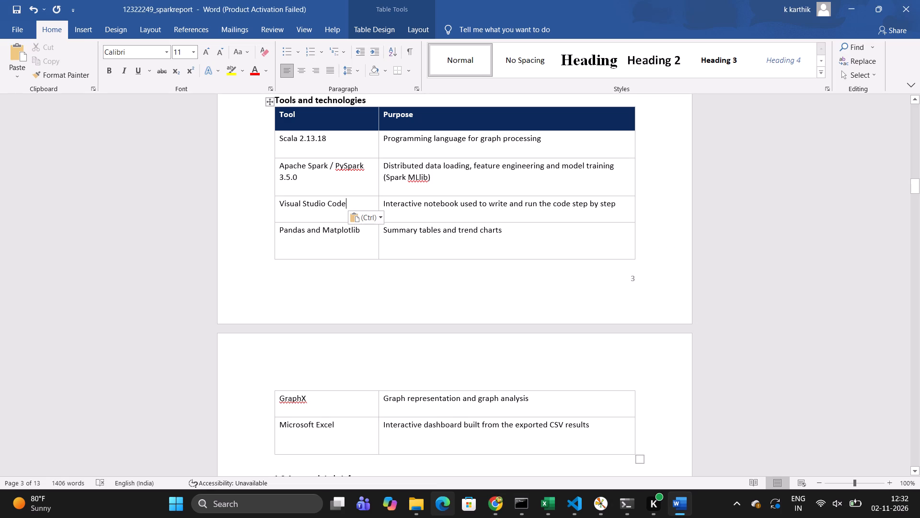
Replace the Visual Studio Code row's Purpose text with "Python source-code editing" copied from ChatGPT's table.
left_click_drag(615, 202, 401, 209)
key("BackSpace")
key("alt+Tab")
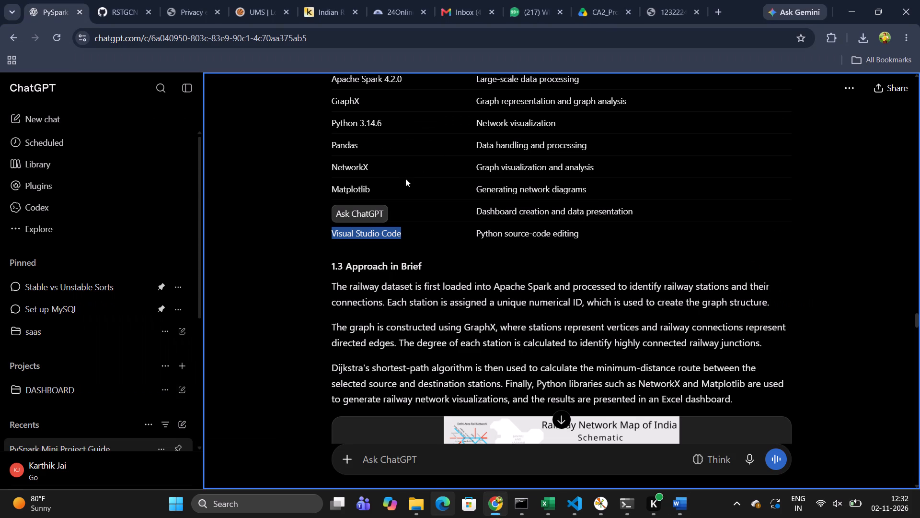
left_click_drag(476, 230, 586, 235)
key("ctrl+c")
key("alt+Tab")
scroll(543, 250, "down", 1)
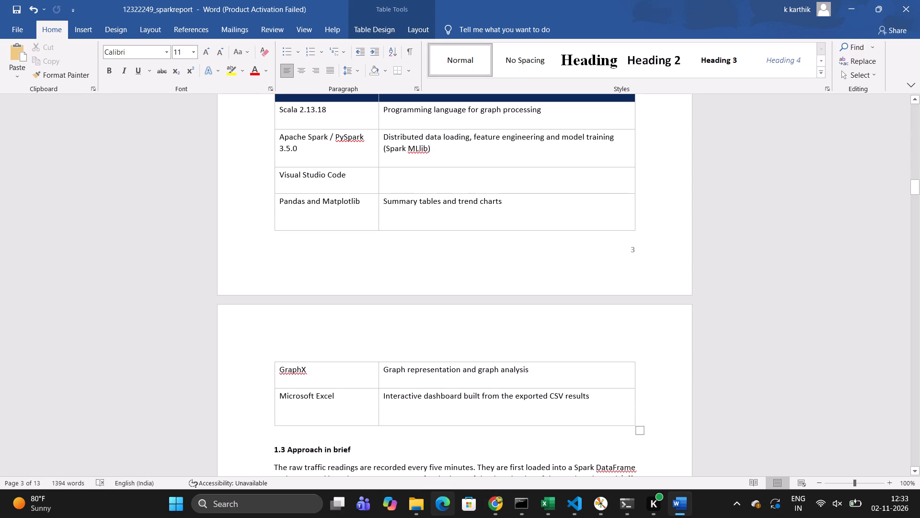
key("ctrl+v")
Add a row below "Pandas and Matplotlib" in the Word table and paste ChatGPT's "Python 3.14.6" and "Network visualization" entries into it.
scroll(394, 206, "down", 4)
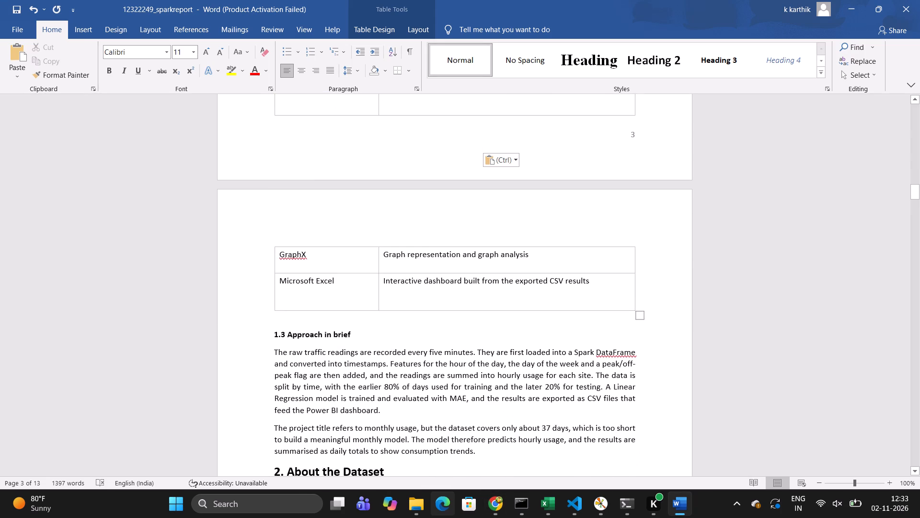
scroll(393, 216, "up", 8)
key("alt+Tab")
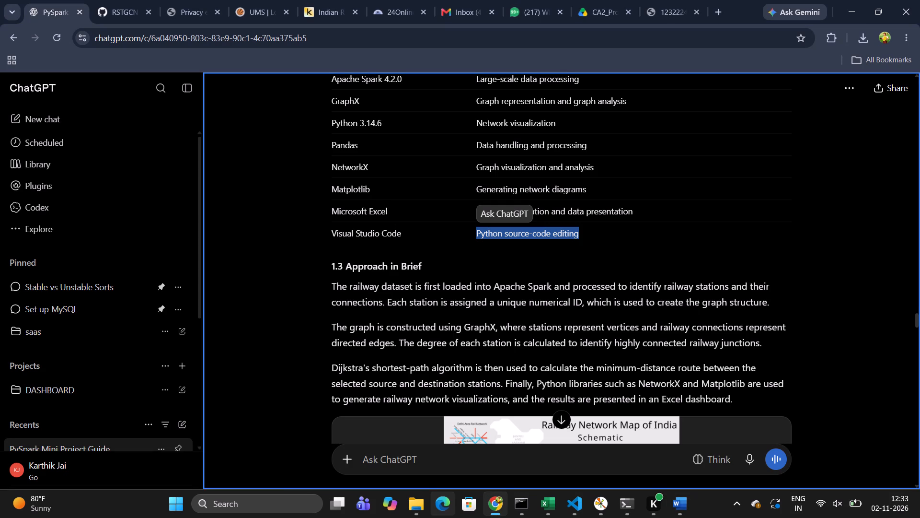
left_click_drag(331, 123, 521, 124)
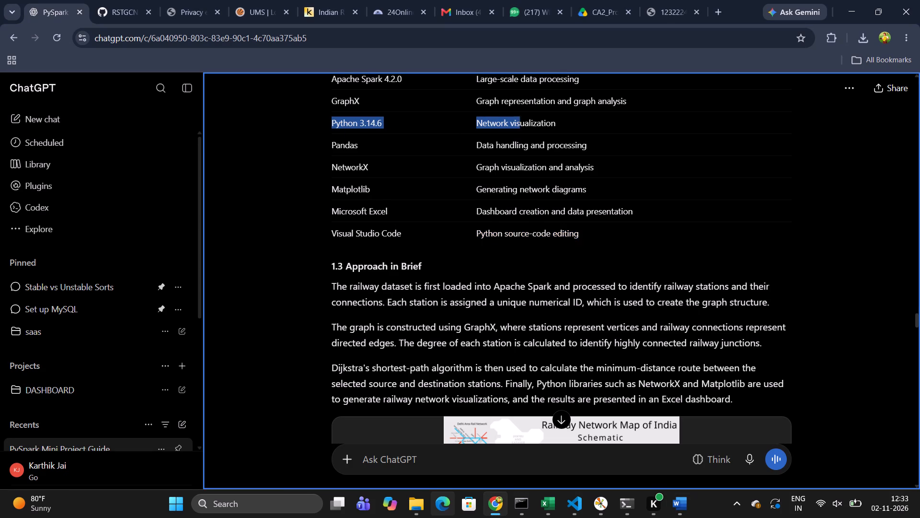
left_click_drag(521, 124, 563, 127)
key("ctrl+c")
key("ctrl+x")
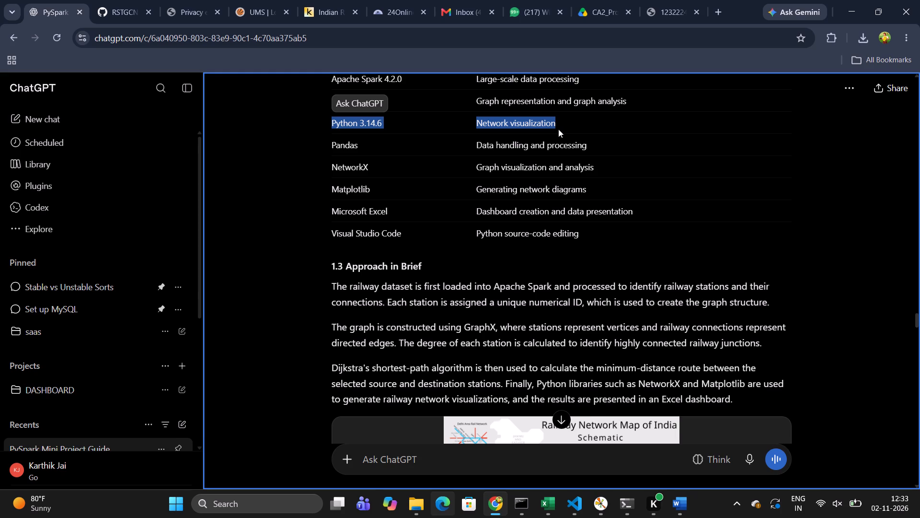
key("alt+Tab")
scroll(466, 236, "down", 1)
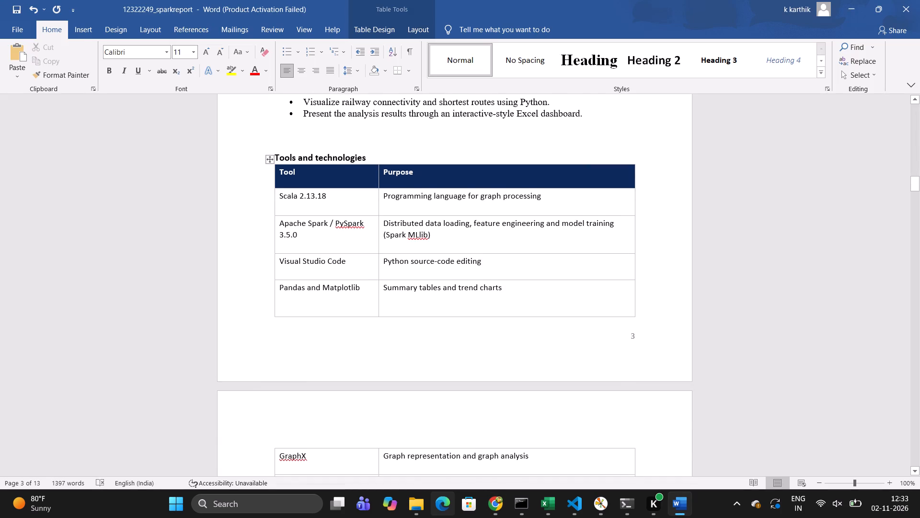
scroll(505, 267, "up", 5)
scroll(504, 267, "down", 6)
scroll(598, 271, "down", 2)
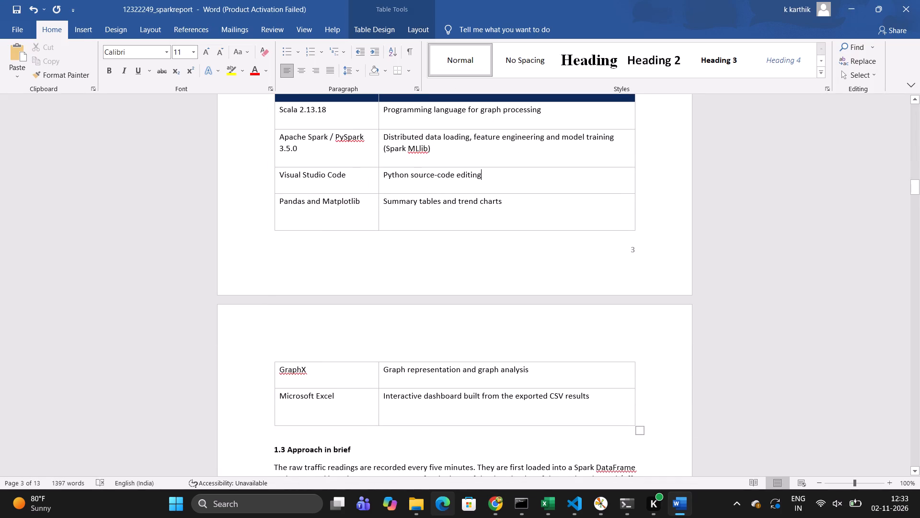
left_click(642, 224)
key("Return")
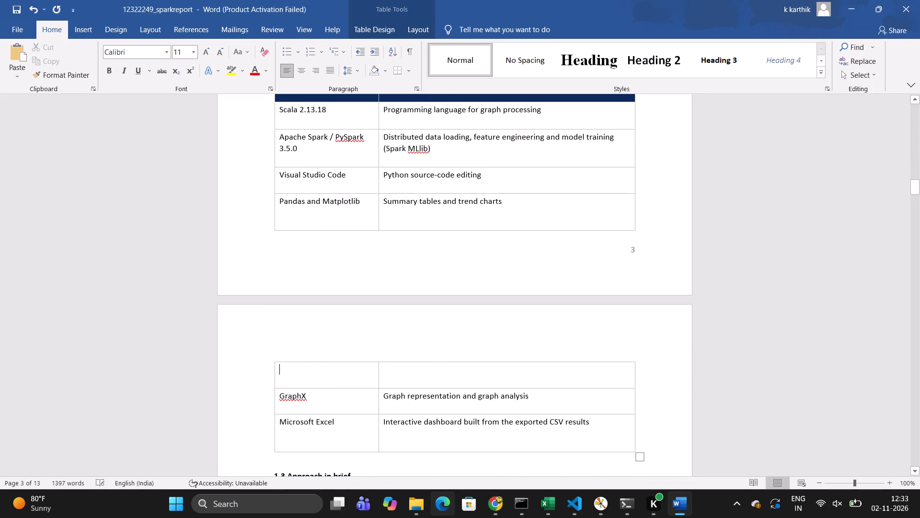
key("ctrl+v")
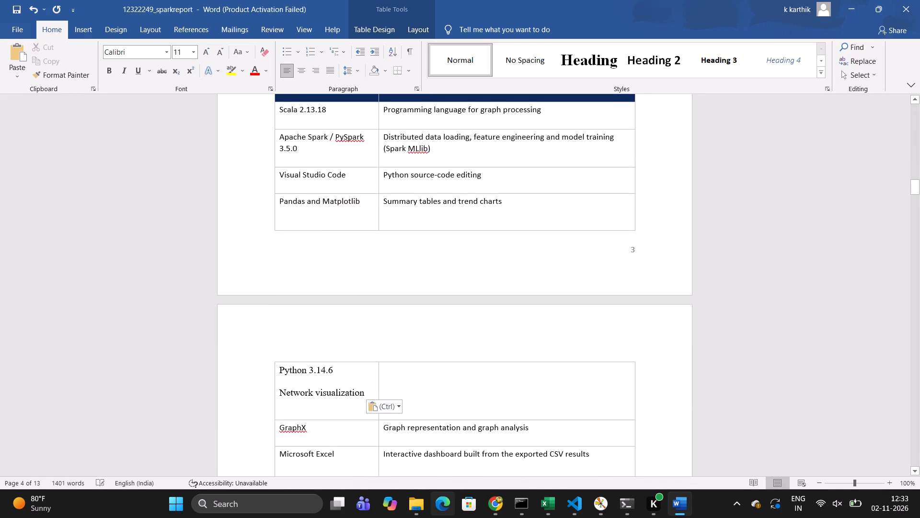
Move "Network visualization" from the new row's Tool cell into its Purpose cell, leaving only "Python 3.14.6" as the tool.
left_click_drag(285, 399, 348, 395)
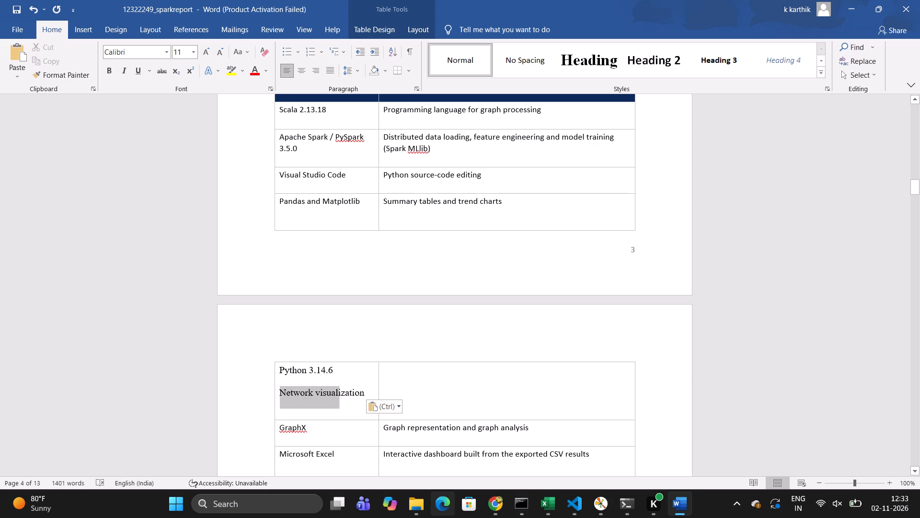
left_click_drag(348, 395, 351, 395)
key("ctrl+c")
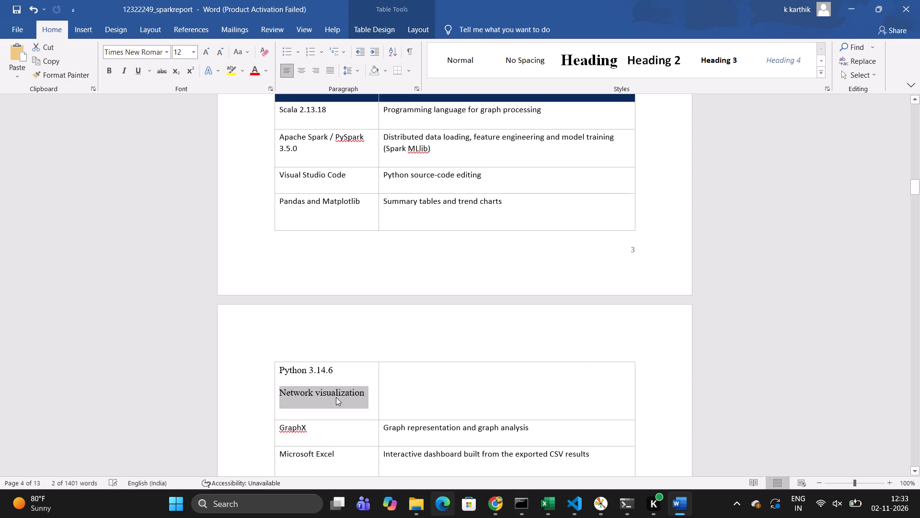
key("BackSpace")
key("BackSpace")
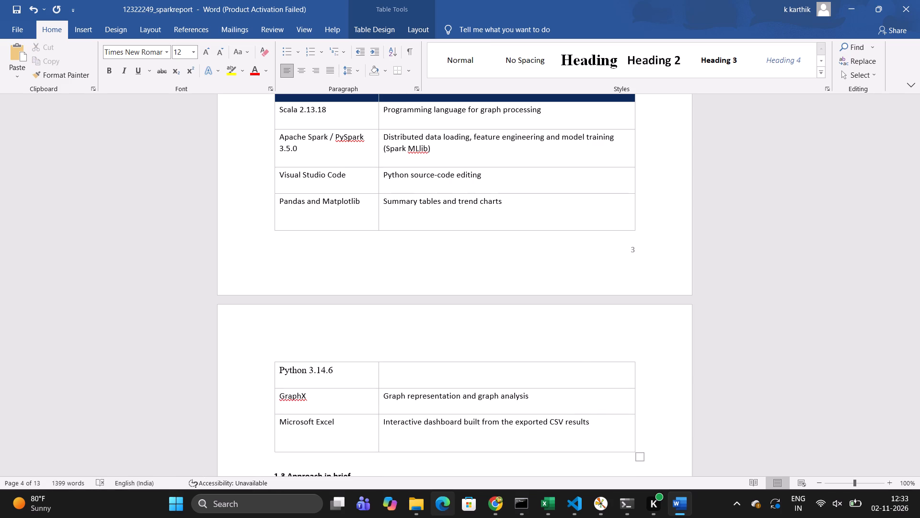
left_click(430, 373)
key("ctrl+v")
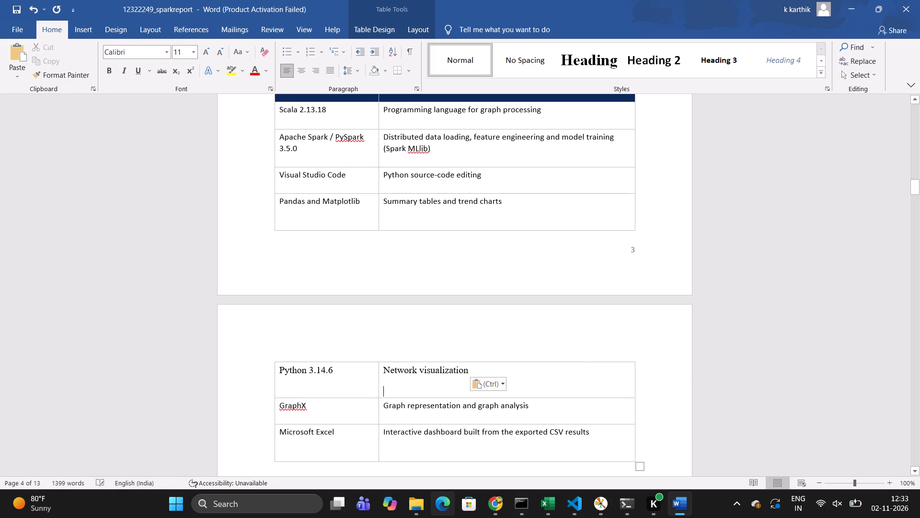
Copy the three paragraphs under ChatGPT's "1.3 Approach in Brief" heading in Chrome, without the railway map picture.
scroll(488, 378, "down", 4)
scroll(376, 352, "down", 2)
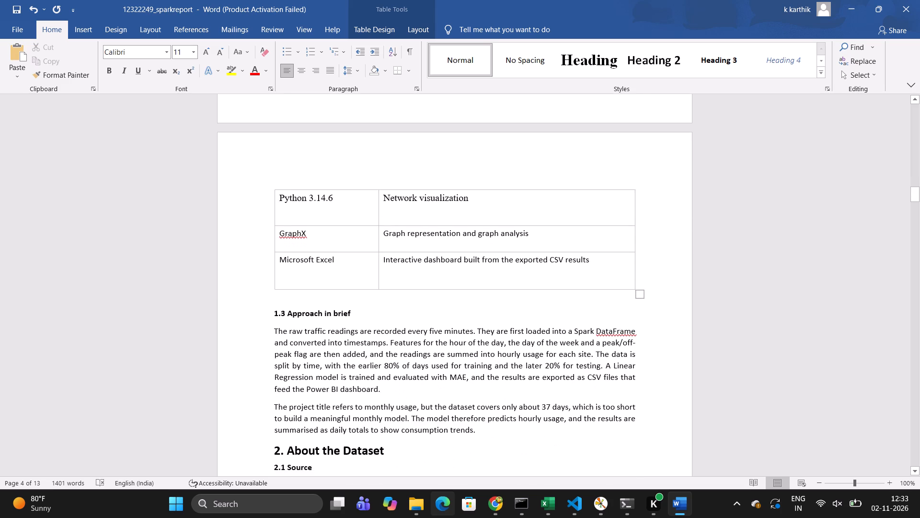
scroll(347, 337, "down", 2)
key("alt+Tab")
scroll(374, 286, "down", 1)
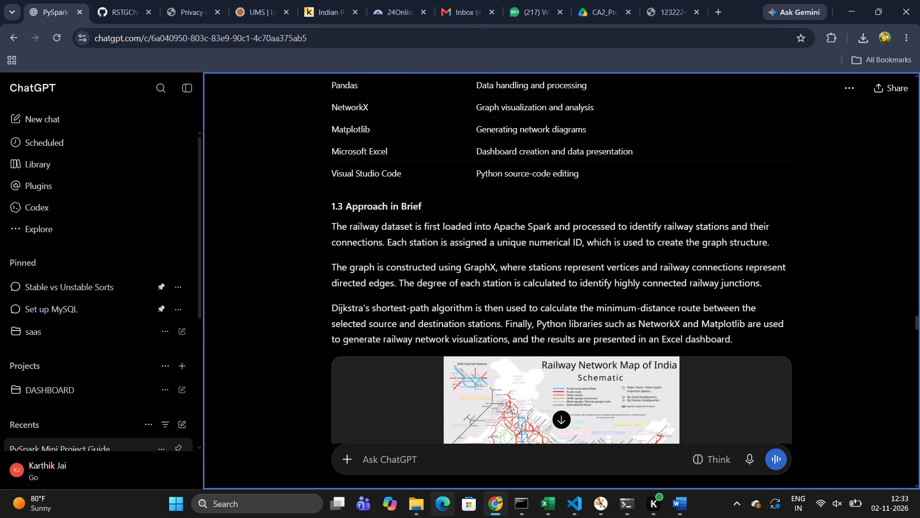
scroll(363, 268, "down", 2)
scroll(335, 231, "down", 1)
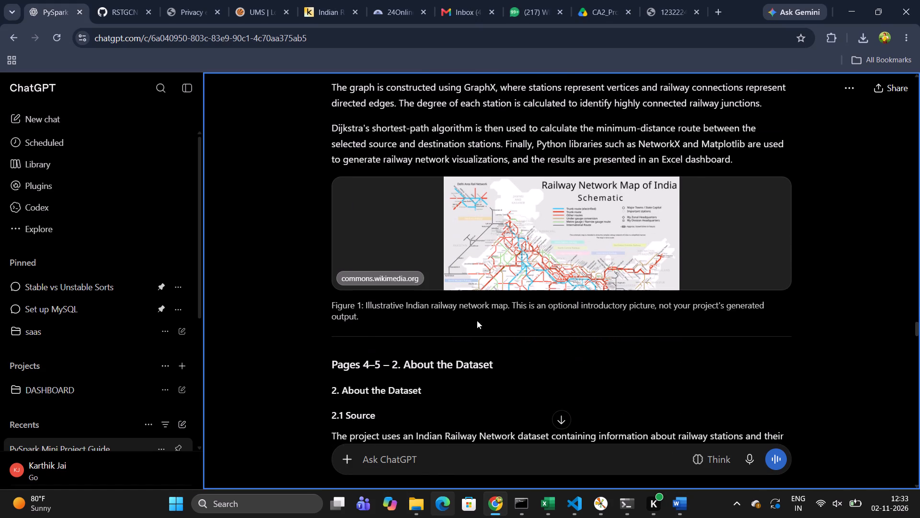
scroll(417, 294, "up", 3)
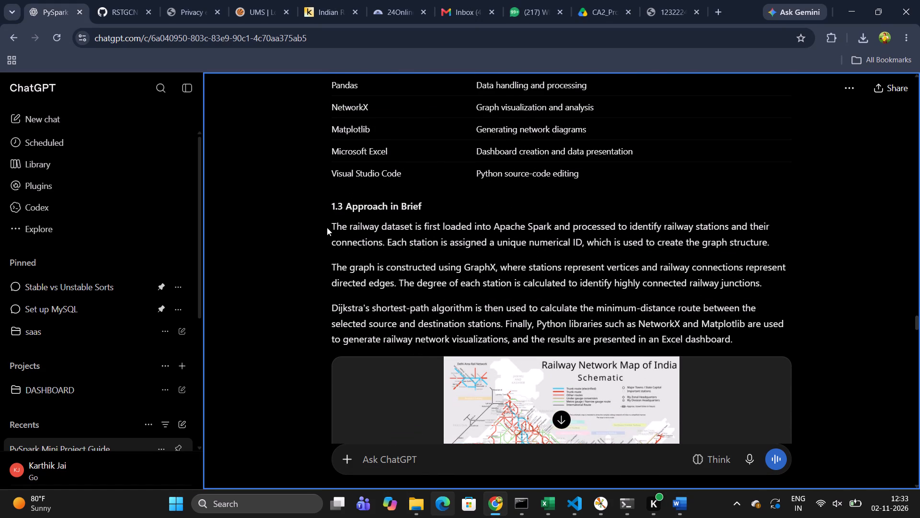
left_click_drag(333, 225, 833, 342)
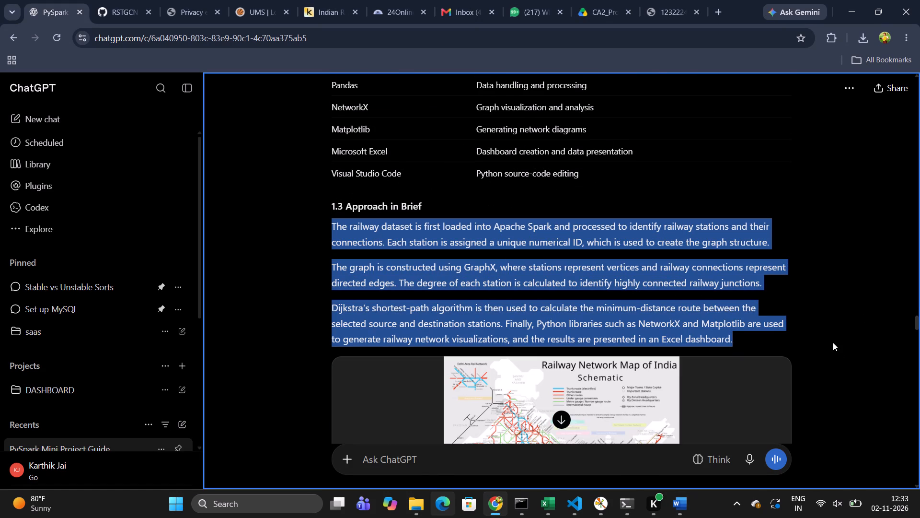
left_click_drag(833, 342, 767, 287)
scroll(851, 340, "down", 3)
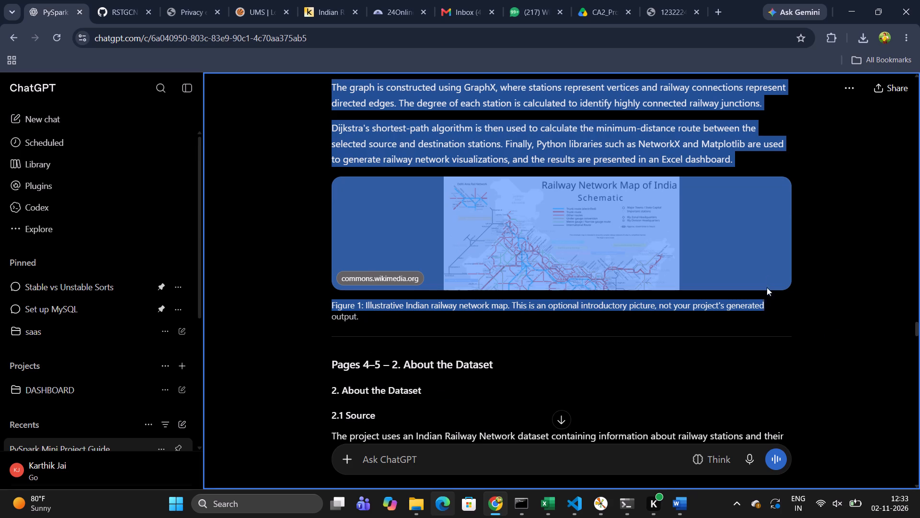
left_click_drag(767, 287, 791, 151)
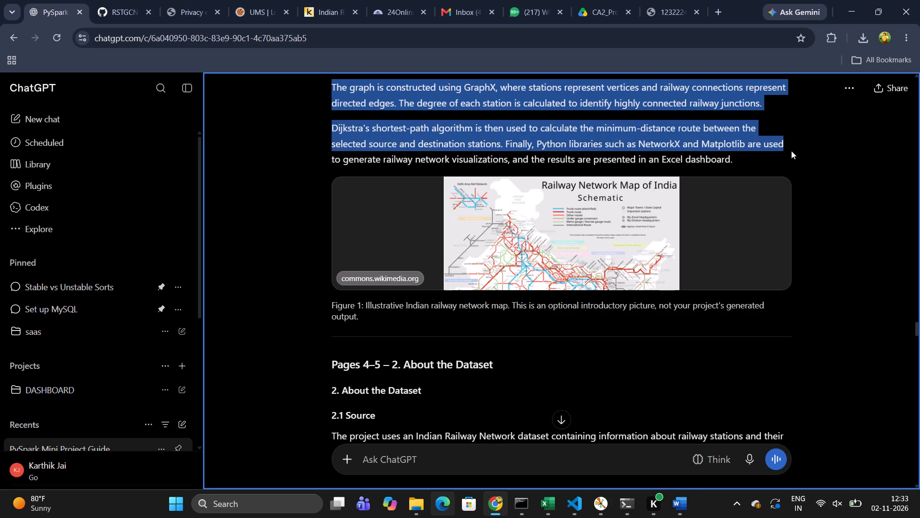
left_click_drag(791, 151, 791, 153)
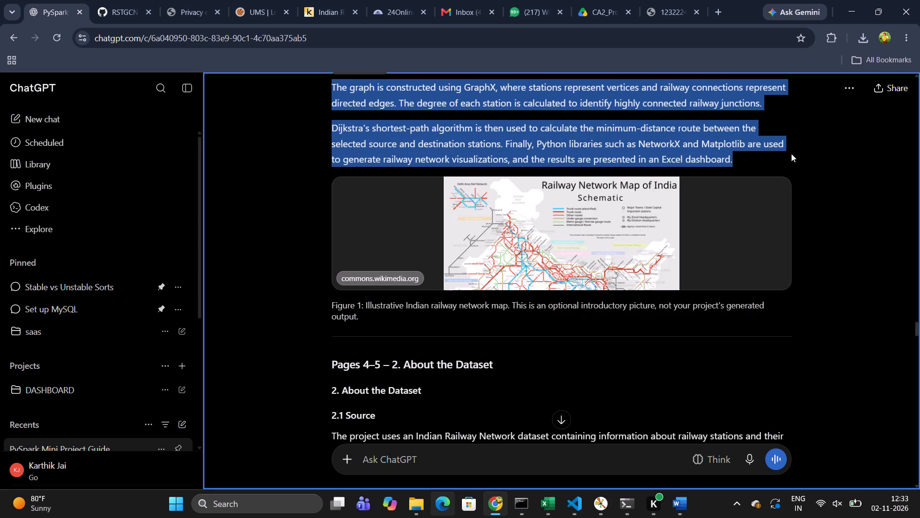
key("ctrl+c")
Enlarge the Railway Network Map of India picture in ChatGPT's answer to examine it.
left_click(621, 202)
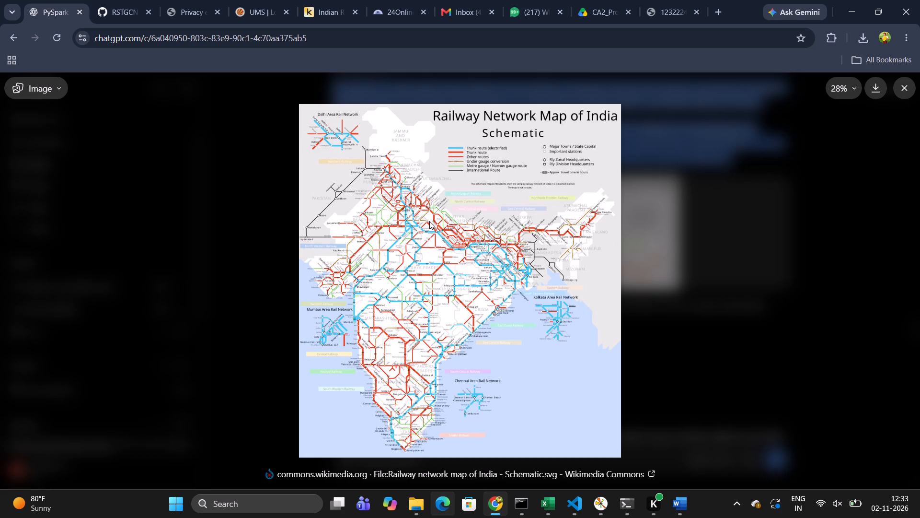
scroll(473, 216, "down", 4)
scroll(473, 216, "up", 4)
Replace the two sample paragraphs under "1.3 Approach in brief" in the Word report with the copied ChatGPT paragraphs.
key("alt+Tab")
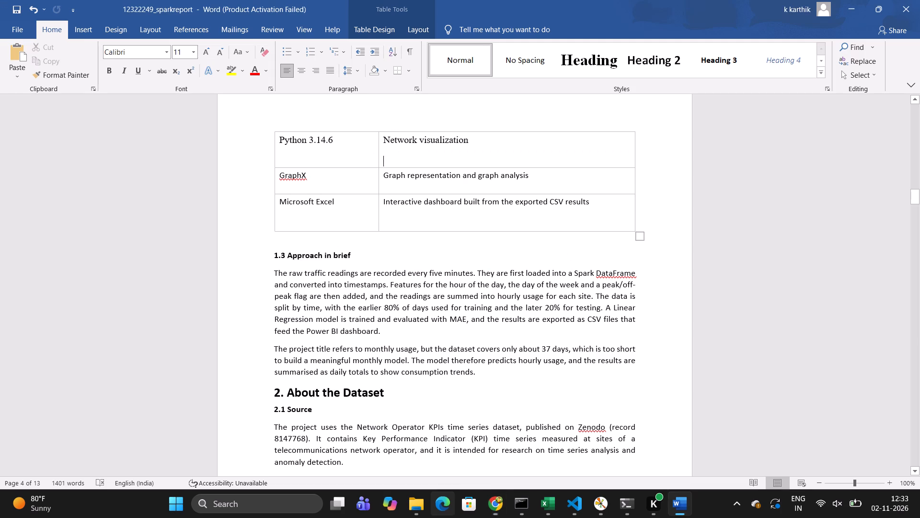
scroll(446, 279, "down", 4)
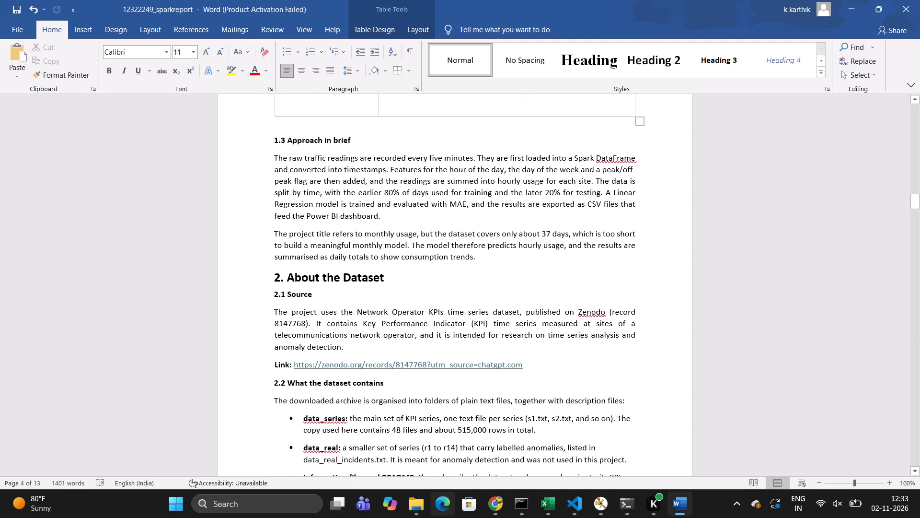
left_click_drag(273, 156, 480, 248)
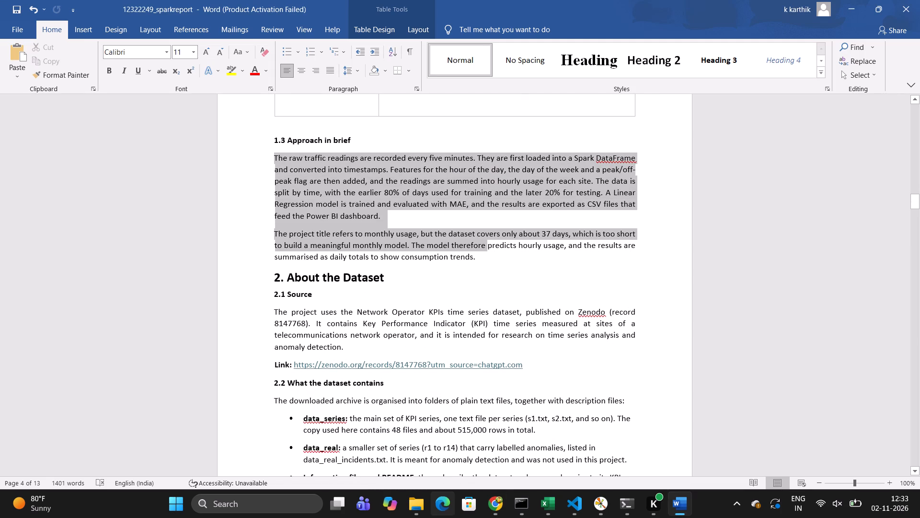
left_click_drag(480, 248, 476, 256)
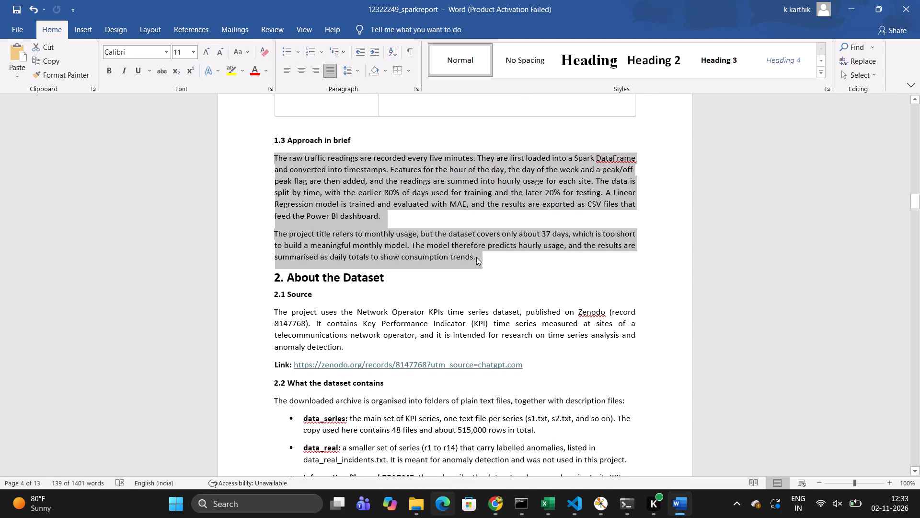
key("ctrl+v")
scroll(396, 224, "down", 1)
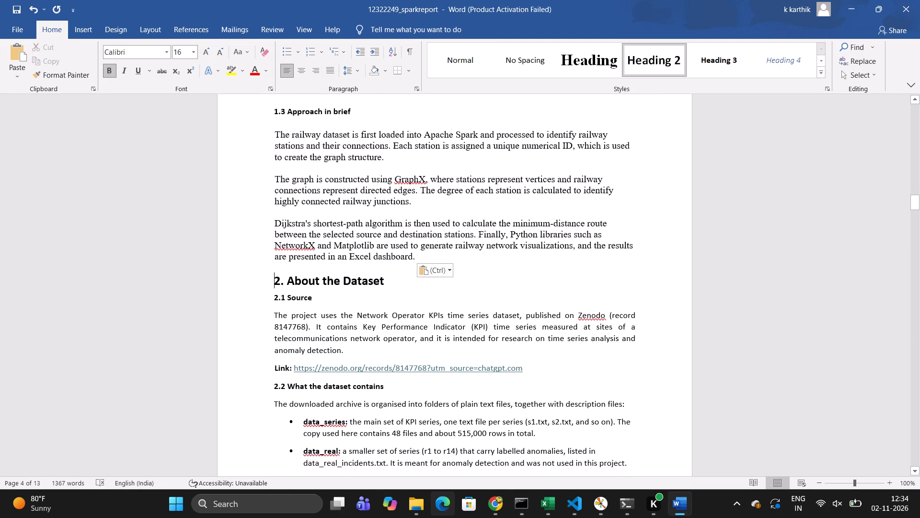
Add two blank lines after the last paragraph of section 1.3 in the Word report.
left_click(421, 254)
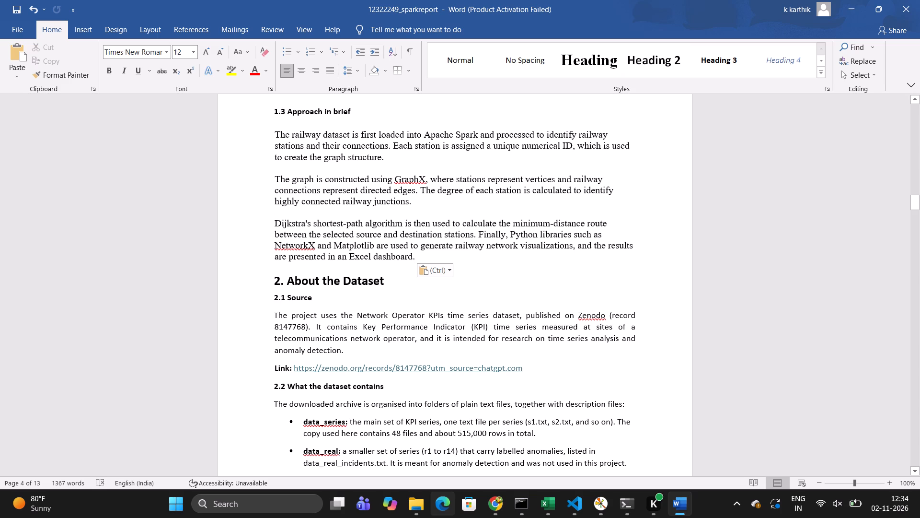
key("Return")
key("Return")
Capture a screenshot of the complete enlarged Railway Network Map of India picture in Chrome.
key("alt+Tab")
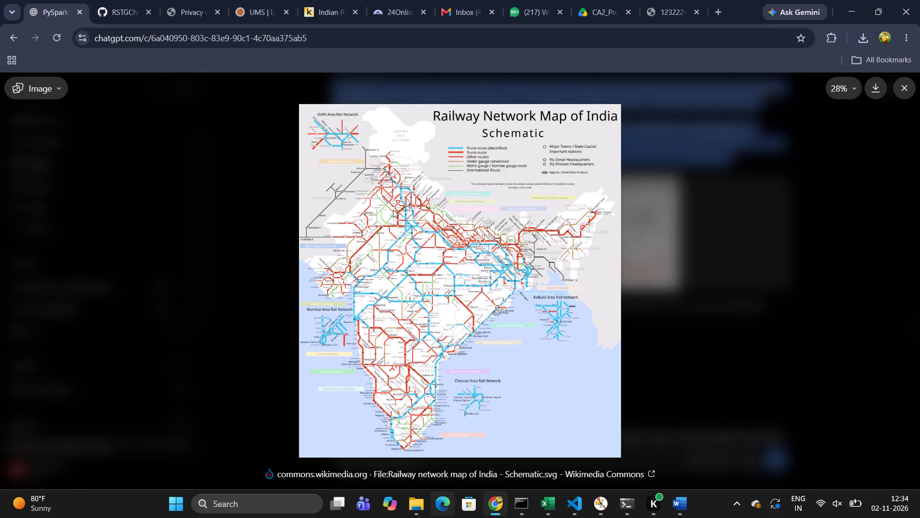
key("Print")
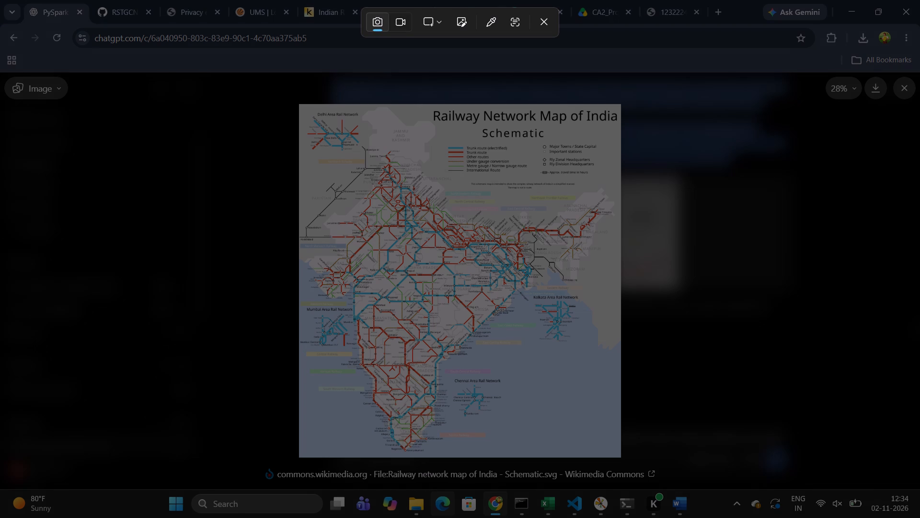
left_click_drag(300, 104, 602, 424)
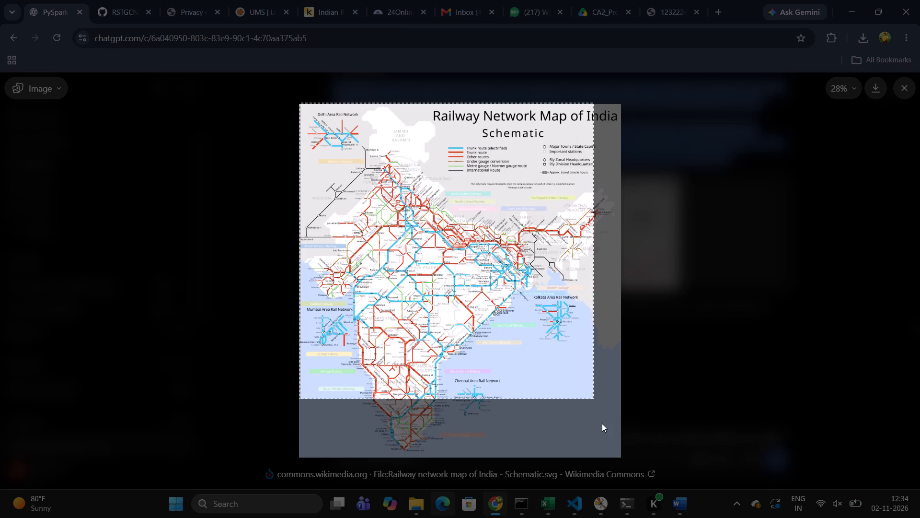
left_click_drag(602, 424, 621, 459)
Insert the captured railway map picture below the section 1.3 text in the Word report, adding blank lines around it.
left_click(859, 3)
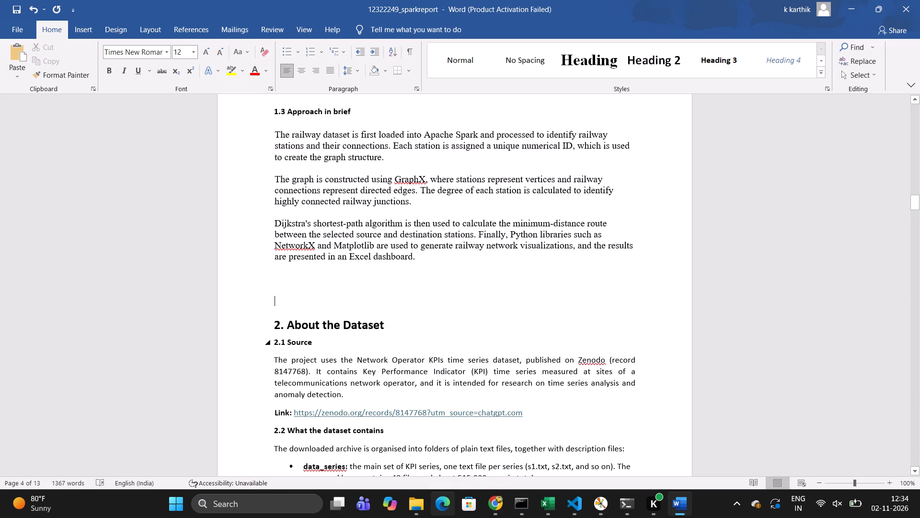
left_click(431, 264)
key("Return")
key("Return")
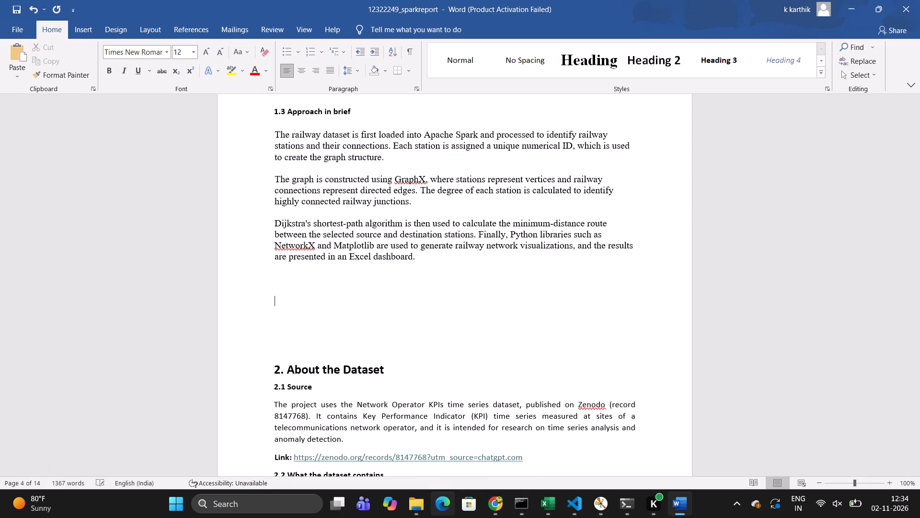
key("ctrl+v")
scroll(444, 233, "up", 6)
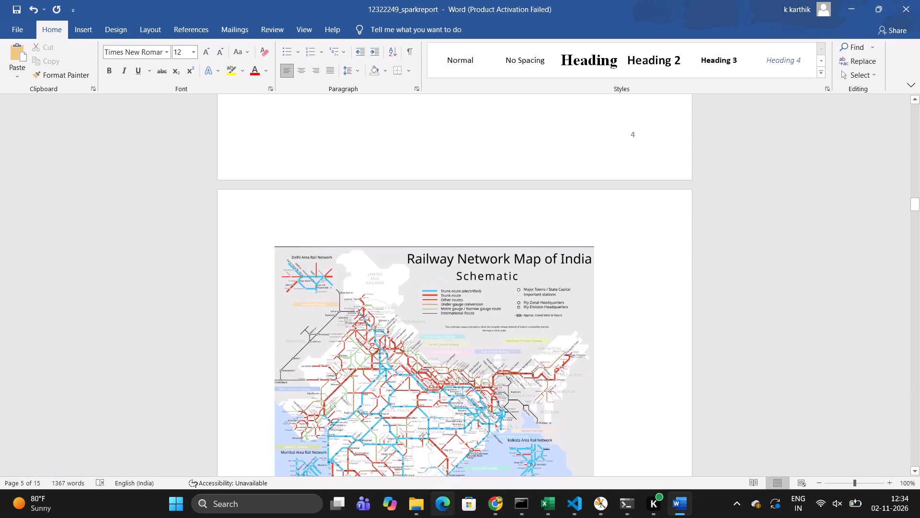
scroll(443, 232, "up", 17)
scroll(444, 213, "down", 8)
scroll(444, 207, "up", 1)
scroll(444, 207, "down", 7)
scroll(443, 202, "up", 1)
scroll(442, 202, "down", 6)
Reduce only the railway map picture's height so it fits on page 4 below the section 1.3 text.
left_click(422, 236)
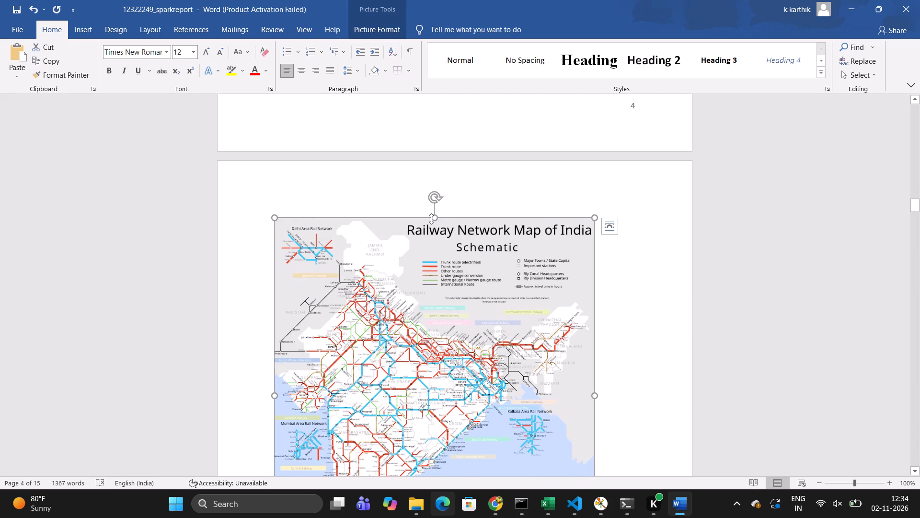
left_click_drag(434, 217, 437, 305)
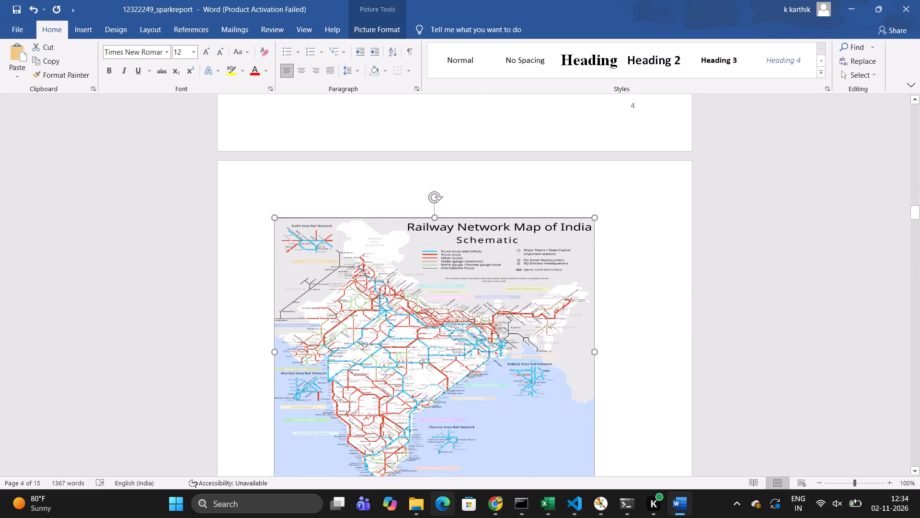
left_click_drag(437, 305, 440, 317)
left_click_drag(444, 318, 471, 107)
scroll(462, 204, "down", 3)
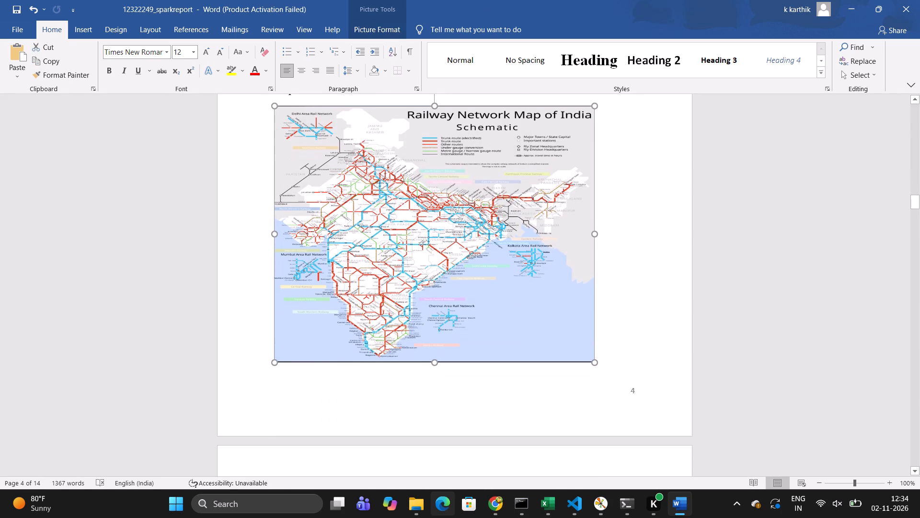
scroll(462, 204, "up", 6)
scroll(462, 204, "down", 15)
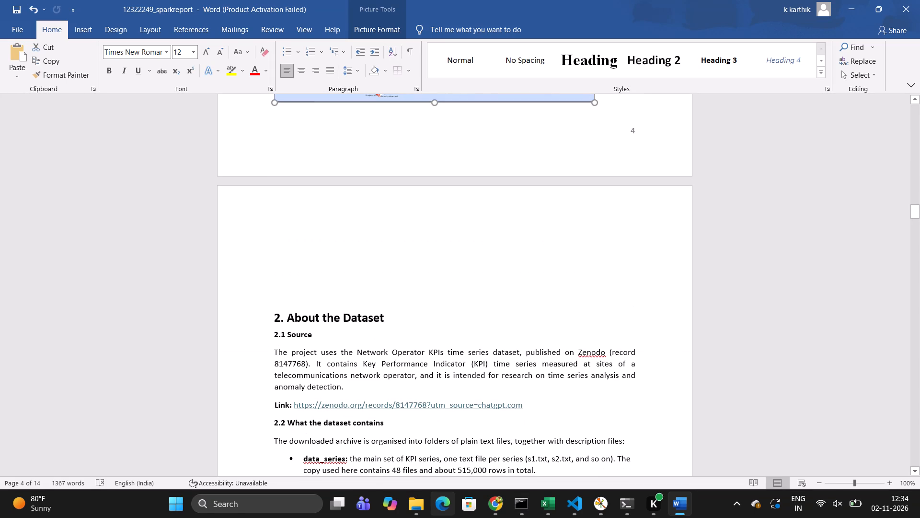
left_click(278, 291)
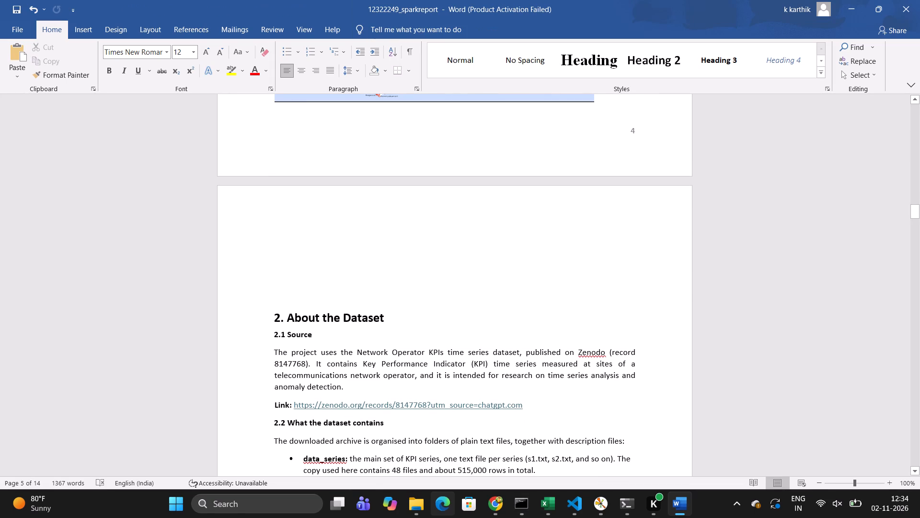
key("BackSpace")
key("BackSpace")
key("BackSpace")
key("BackSpace")
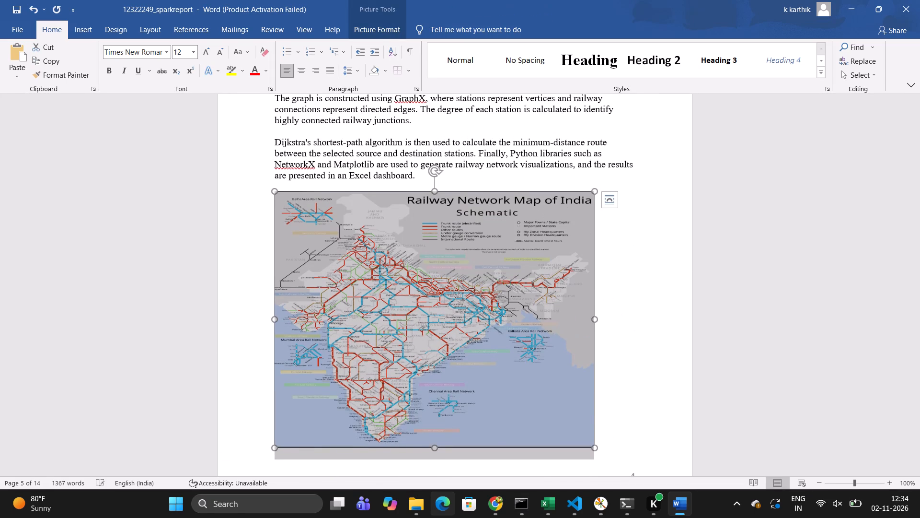
scroll(325, 277, "down", 11)
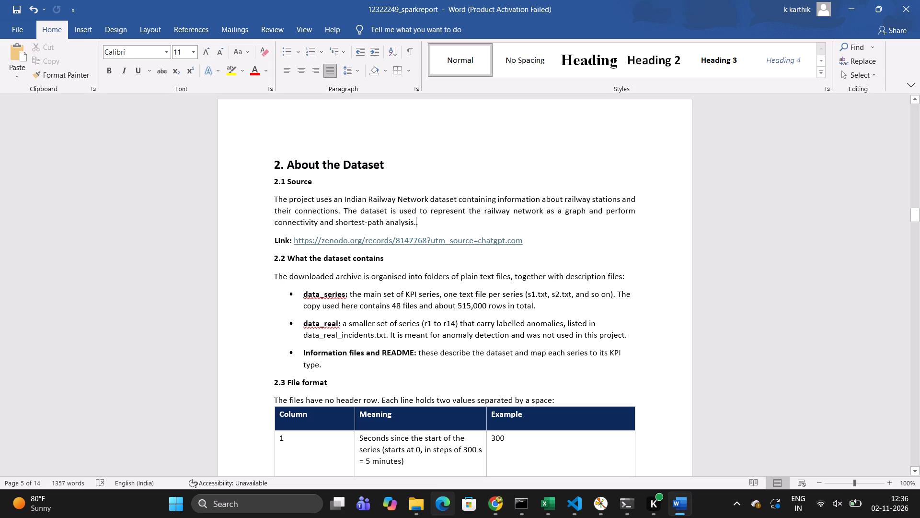
left_click_drag(276, 199, 514, 245)
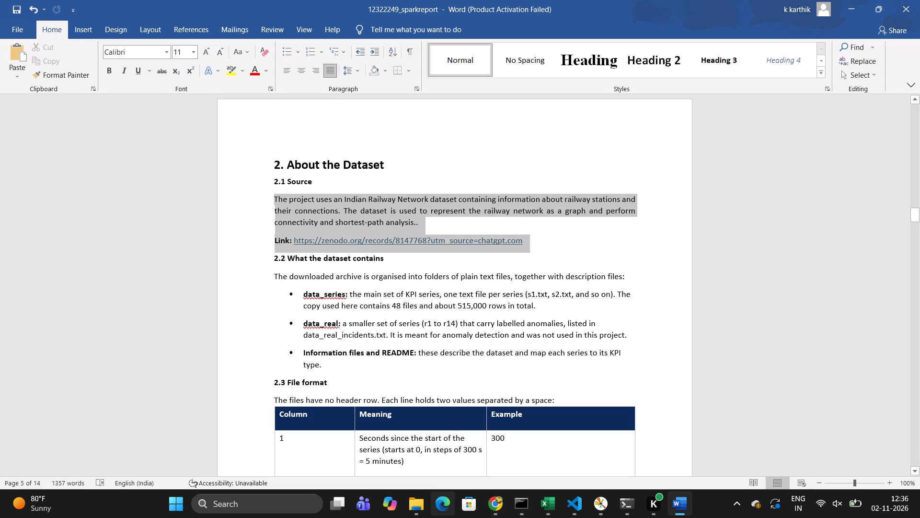
left_click_drag(514, 245, 516, 244)
key("ctrl+v")
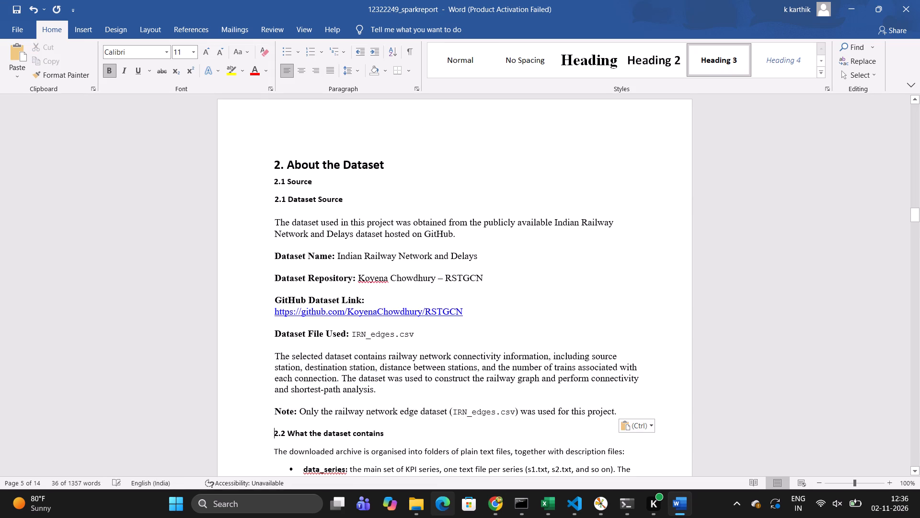
Review the pasted dataset source text and the sample sections 2.2 and 2.3 that follow it.
scroll(363, 244, "down", 1)
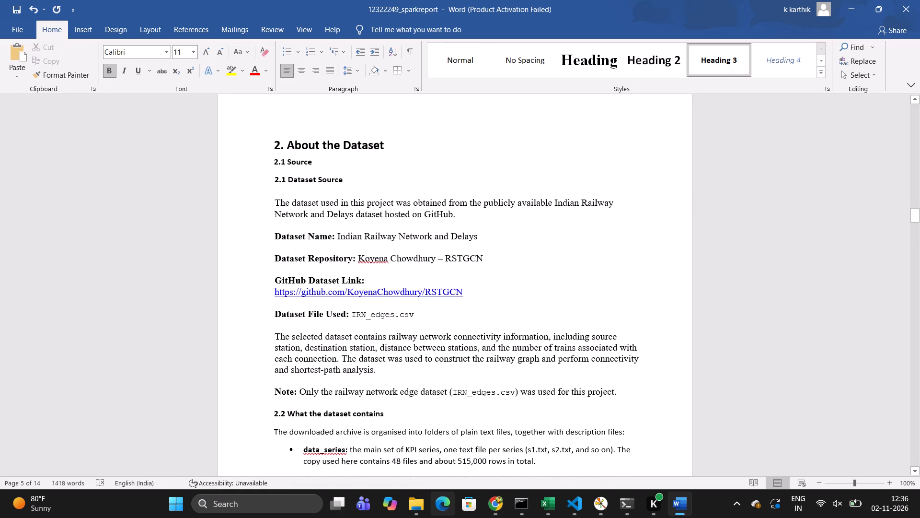
scroll(363, 244, "down", 3)
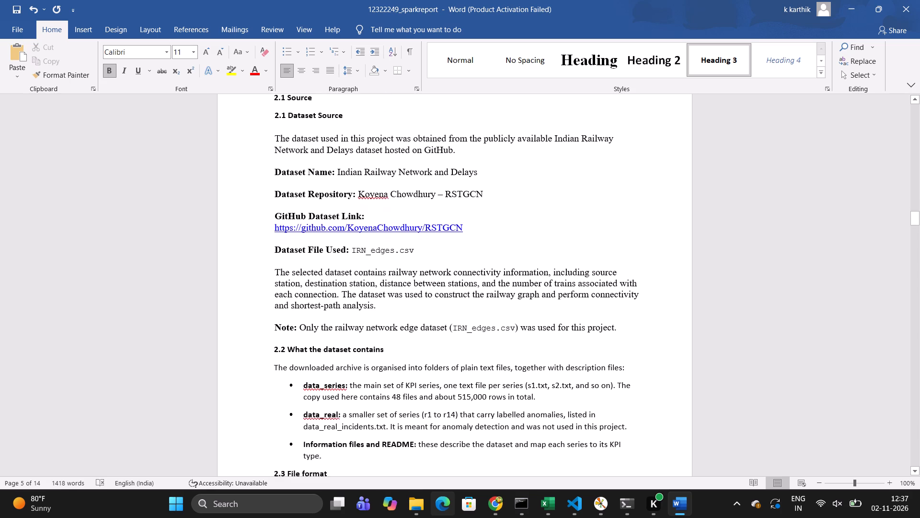
scroll(363, 245, "down", 5)
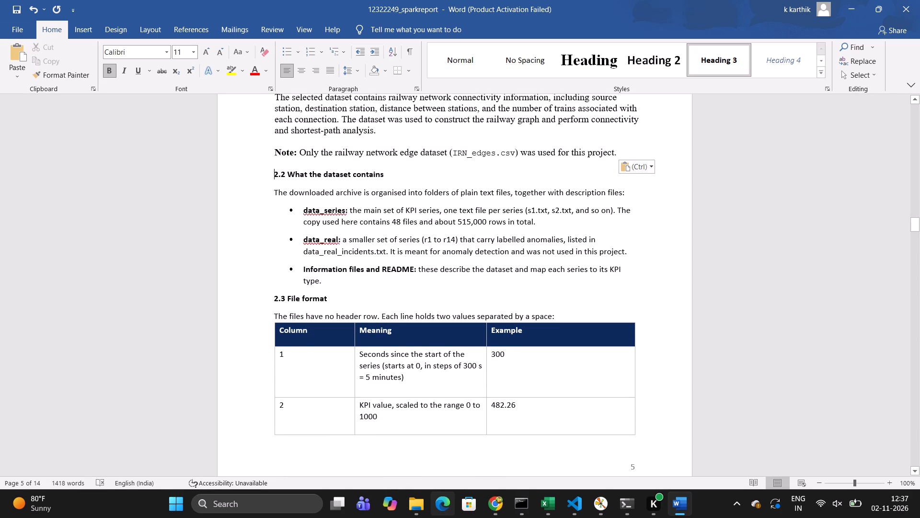
scroll(334, 275, "up", 2)
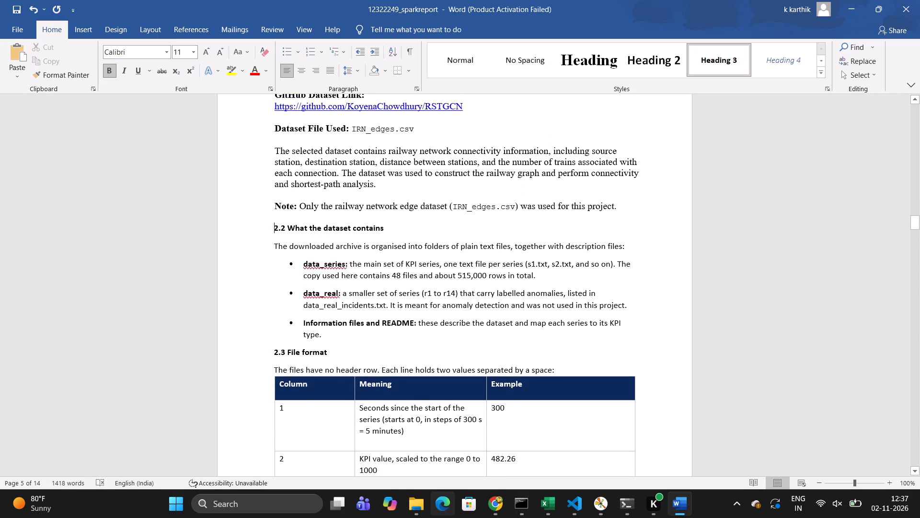
scroll(334, 275, "up", 2)
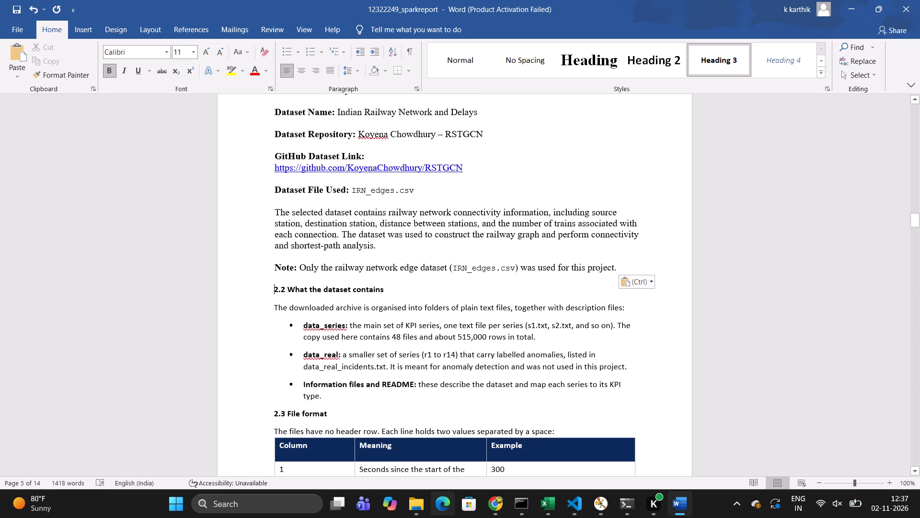
scroll(299, 261, "down", 1)
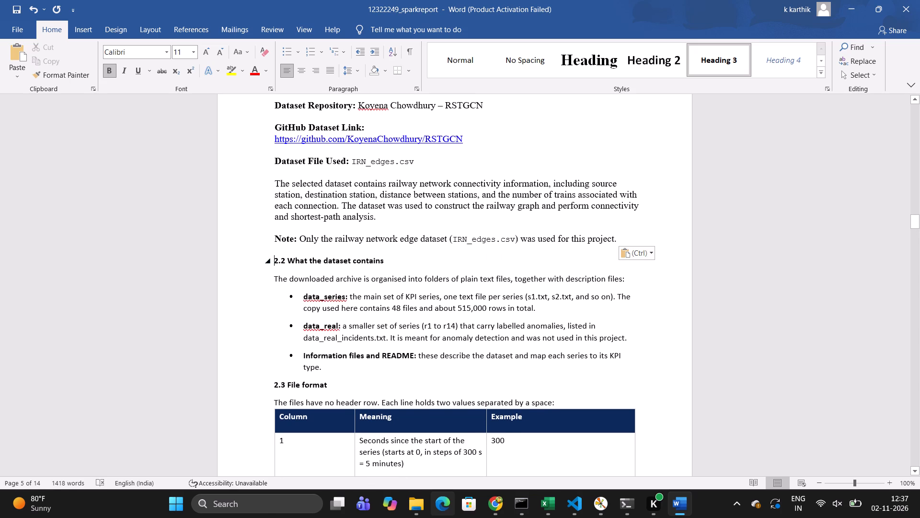
Read the rest of ChatGPT's dataset link reply on which link to use and how to cite the dataset.
key("alt+Tab")
scroll(373, 253, "down", 7)
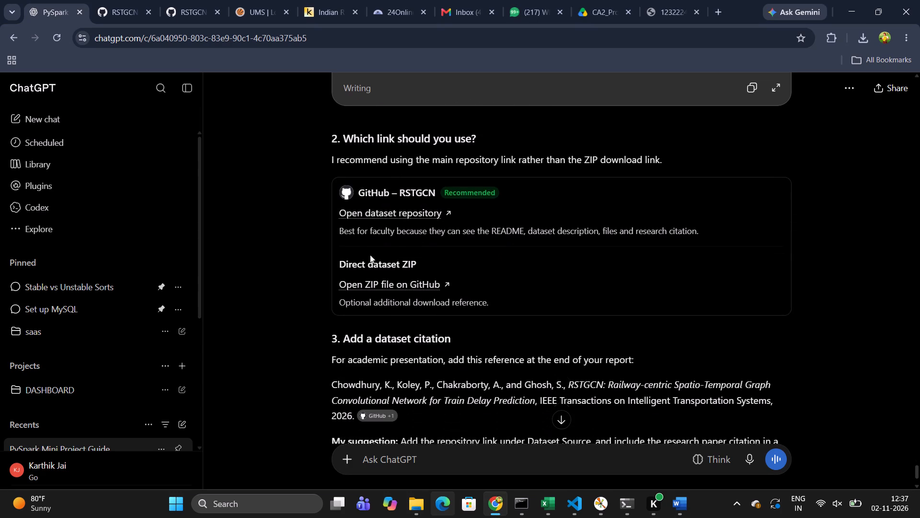
scroll(370, 255, "down", 4)
key("alt+Tab")
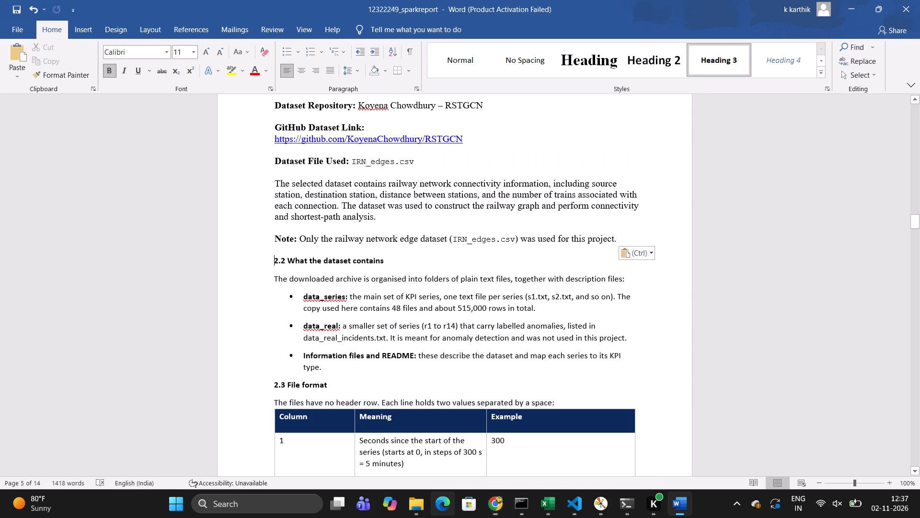
scroll(370, 255, "up", 7)
In the ChatGPT conversation, copy the text and column table under "2.2 What the Dataset Contains".
key("alt+Tab")
scroll(370, 255, "up", 17)
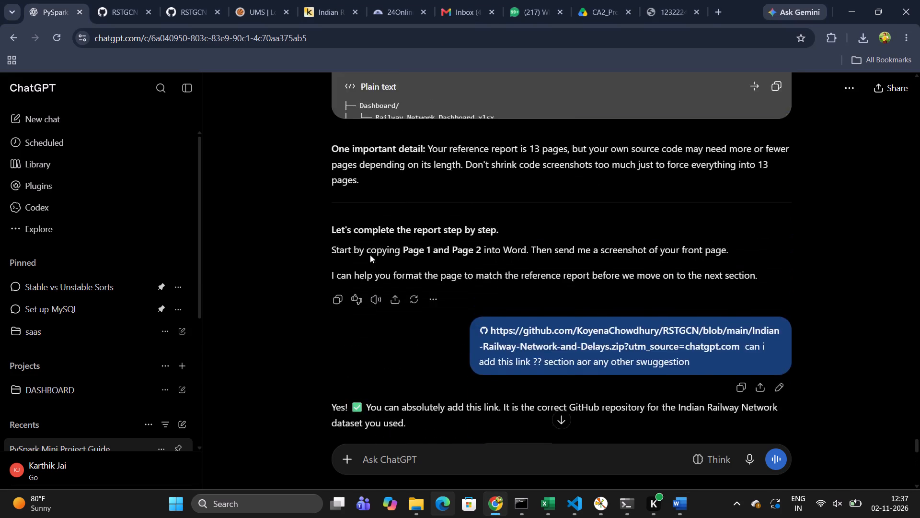
scroll(370, 255, "up", 20)
scroll(370, 255, "up", 17)
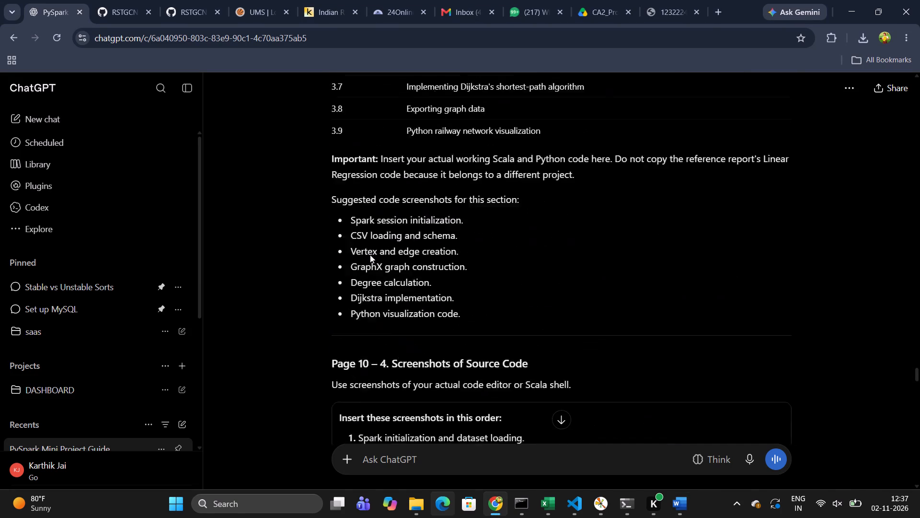
scroll(370, 255, "up", 19)
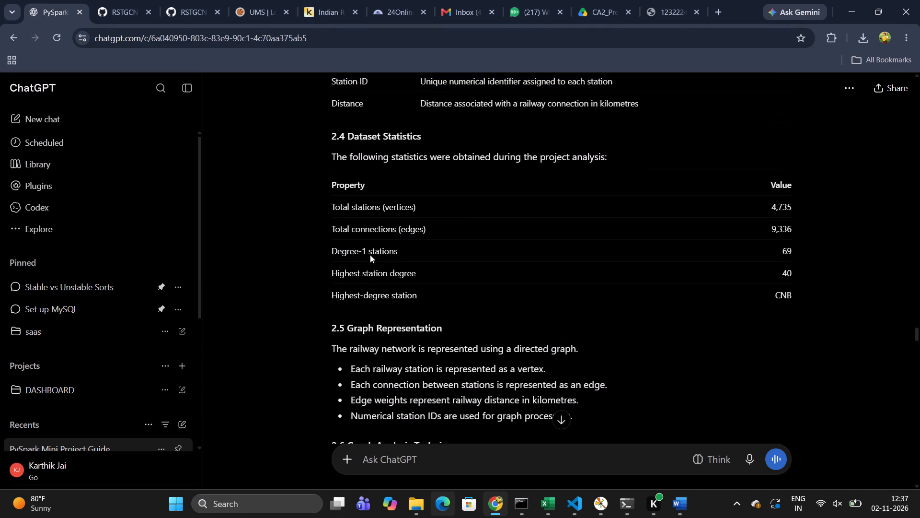
scroll(370, 255, "up", 7)
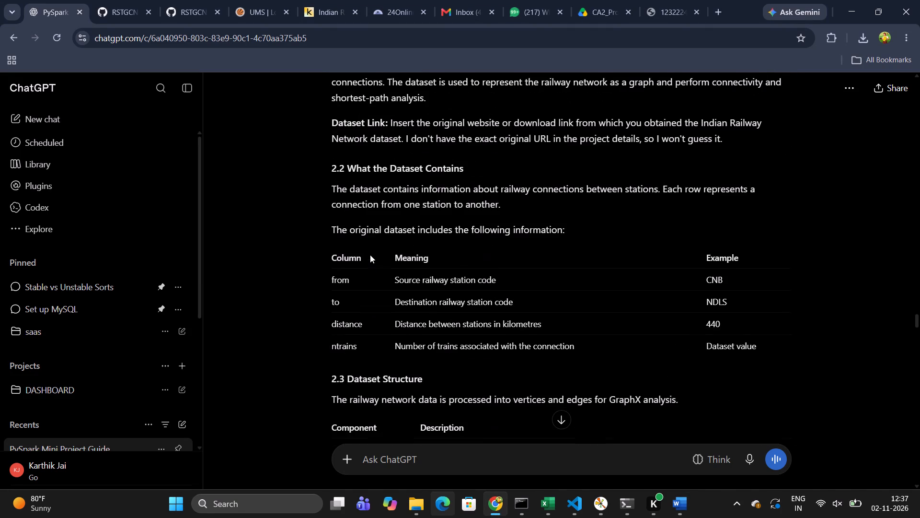
left_click_drag(329, 191, 777, 354)
key("ctrl+c")
In the Word report, shorten the "GitHub Dataset Link:" label in the dataset source section to "Dataset Link:".
key("alt+Tab")
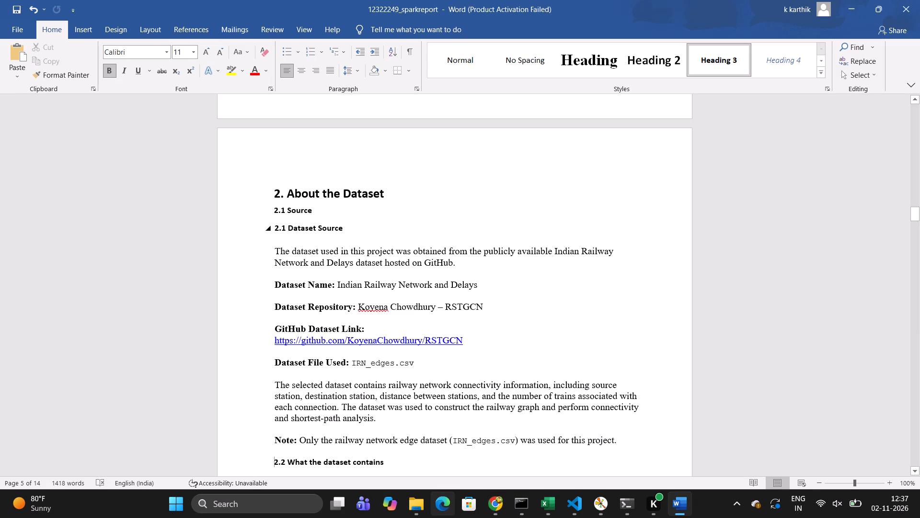
scroll(304, 217, "down", 6)
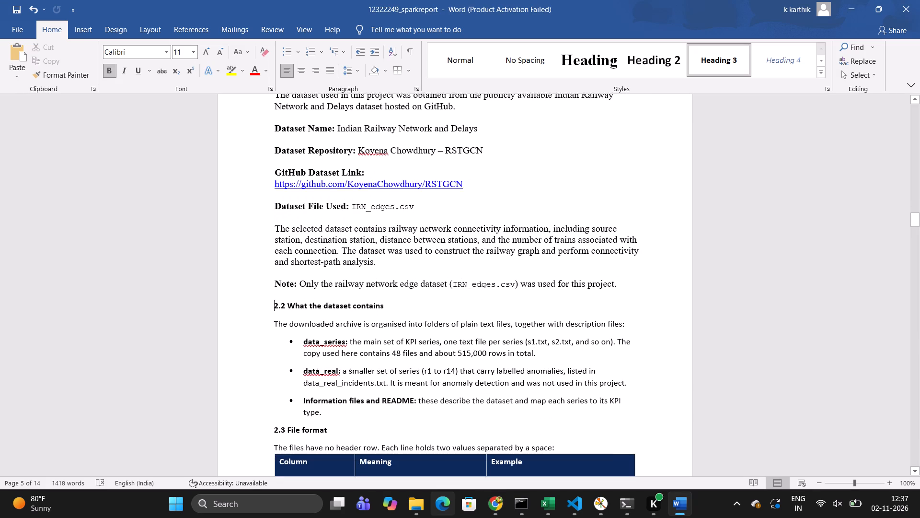
scroll(293, 166, "up", 1)
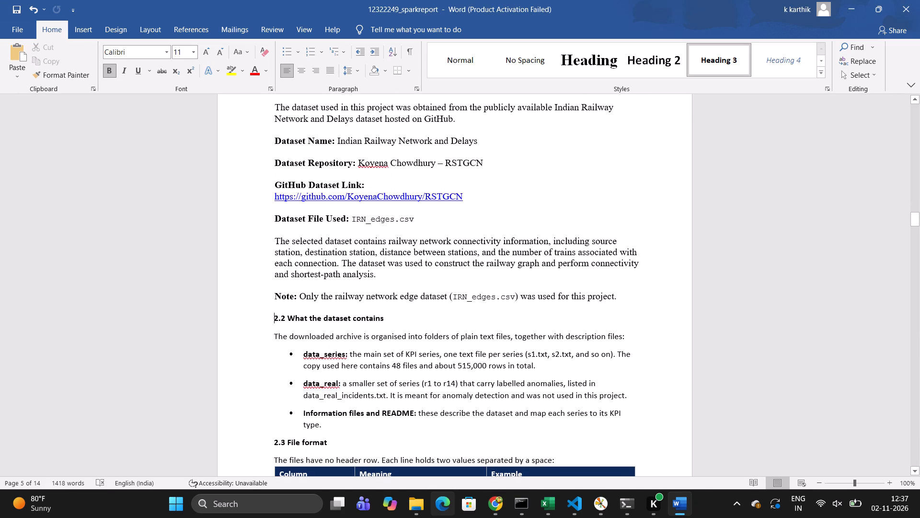
left_click(306, 184)
key("Right")
key("BackSpace")
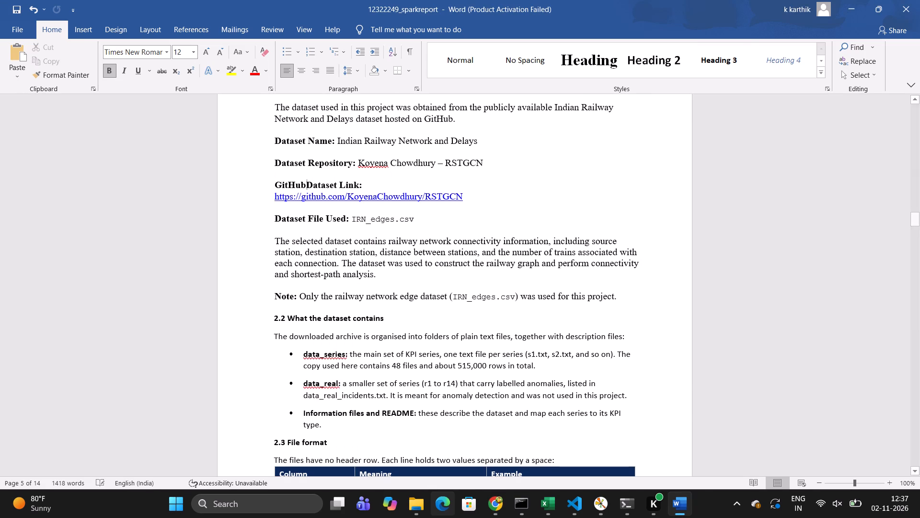
key("BackSpace")
key("BackSpace")
key("BackSpace")
key("BackSpace")
key("BackSpace")
key("BackSpace")
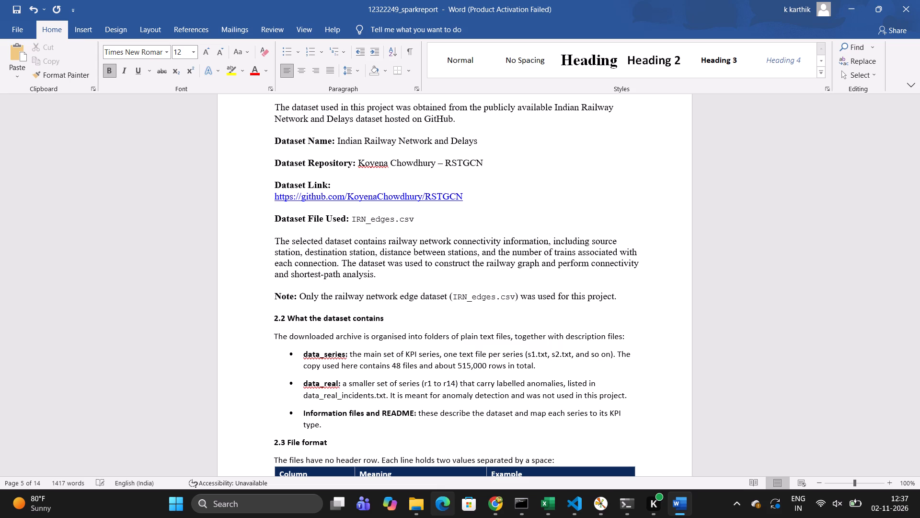
Replace the sample intro and bullets under "2.2 What the dataset contains" with ChatGPT's copied section 2.2 text and column table.
scroll(277, 209, "down", 4)
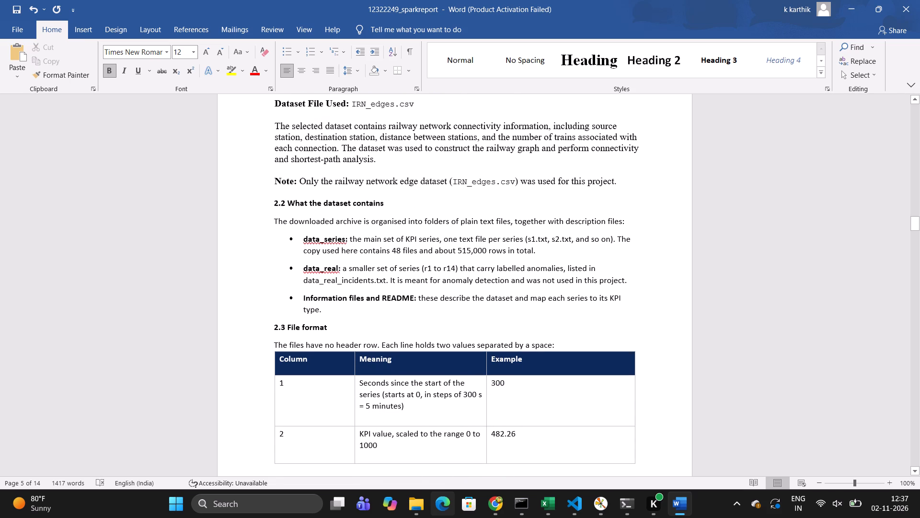
key("alt+Tab")
scroll(403, 257, "down", 1)
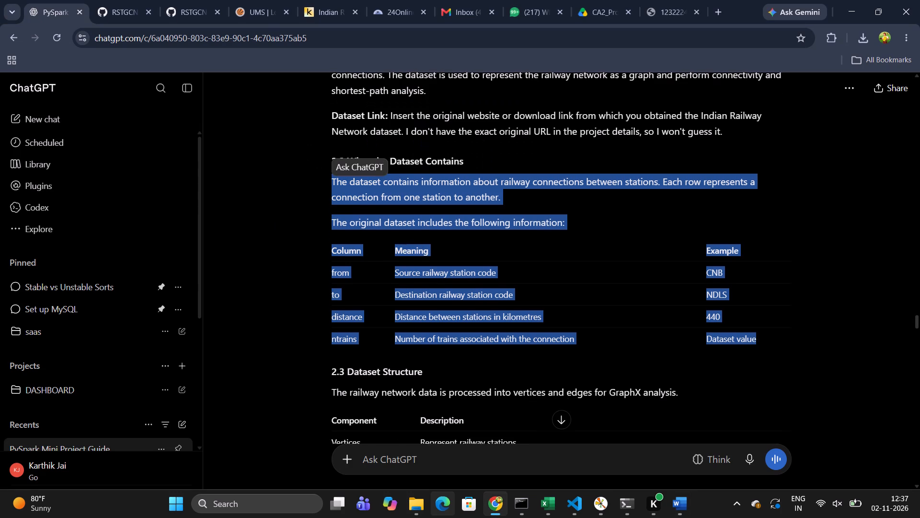
key("alt+Tab")
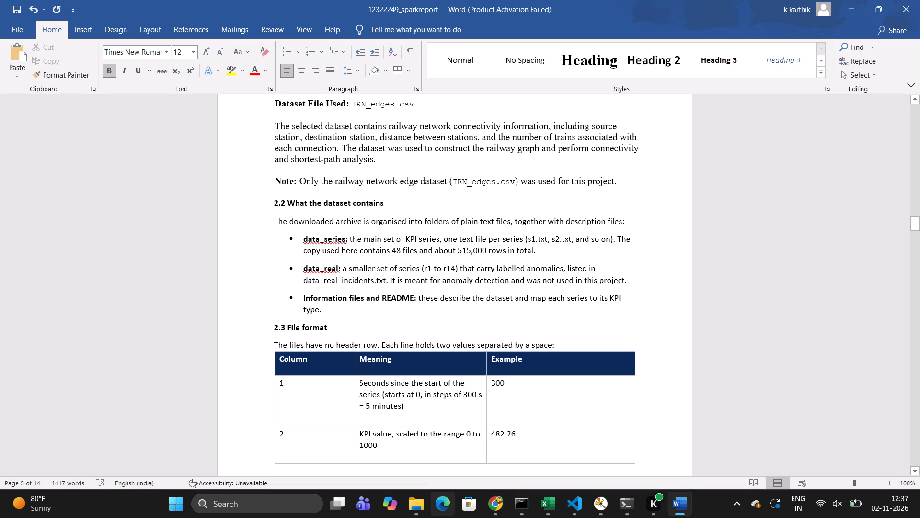
left_click_drag(273, 219, 354, 310)
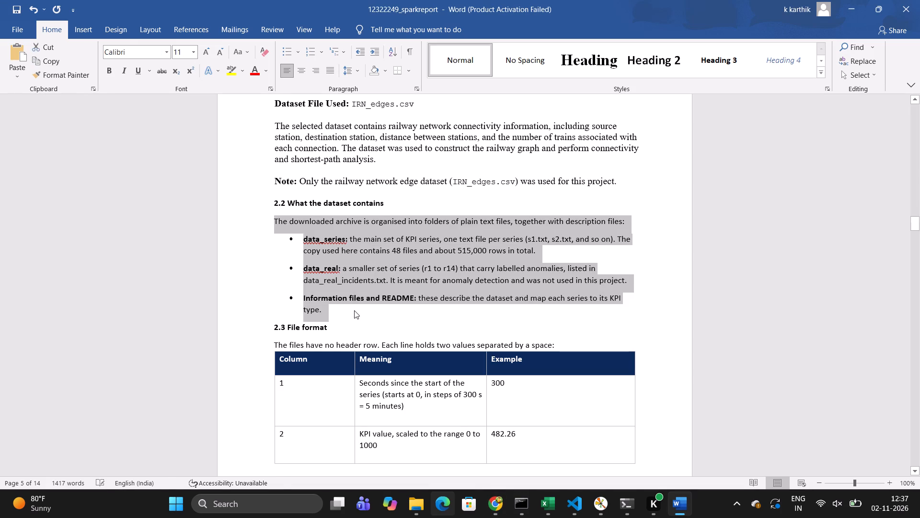
key("ctrl+v")
Check the pasted section 2.2 and the sample "2.3 File format" against ChatGPT's sections 2.3 and onwards.
scroll(361, 271, "down", 1)
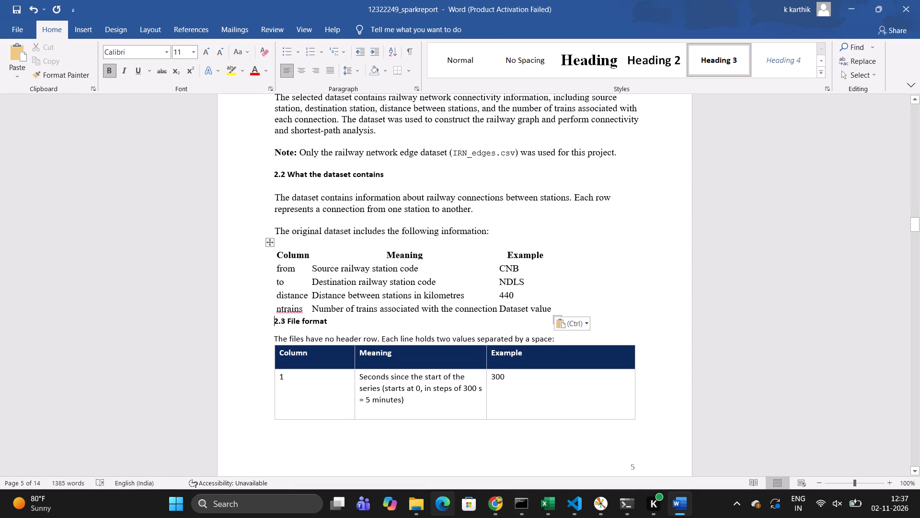
scroll(294, 266, "down", 1)
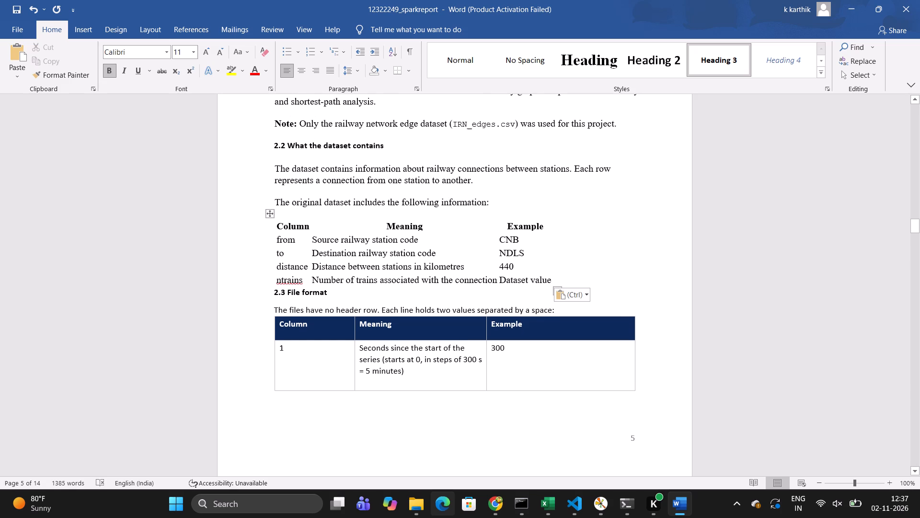
scroll(413, 233, "down", 2)
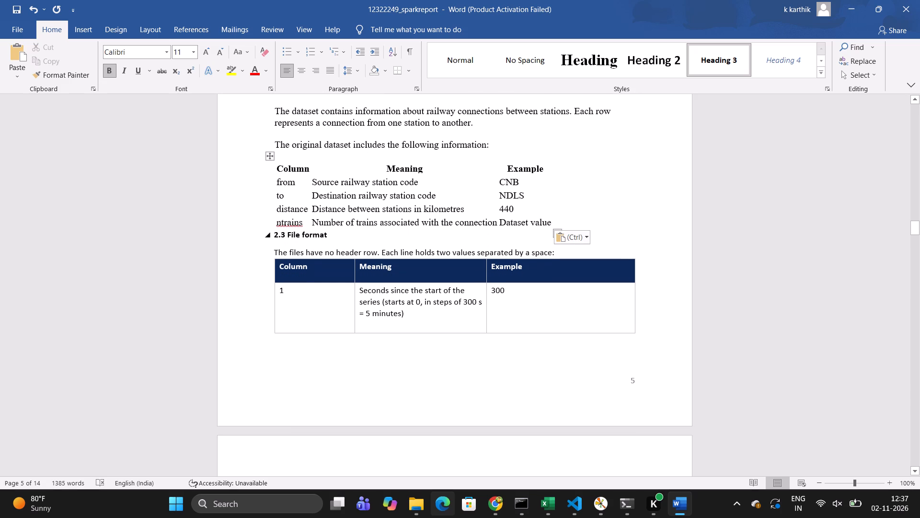
key("alt+Tab")
scroll(344, 241, "down", 2)
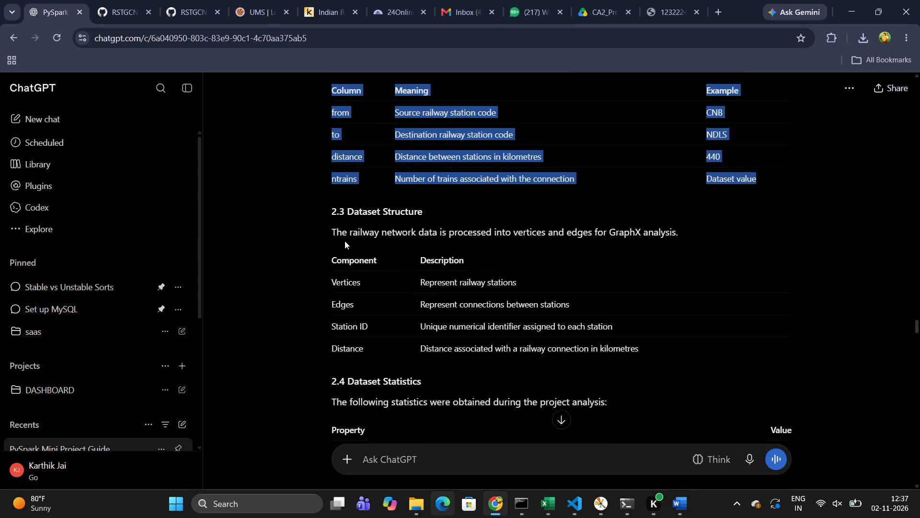
scroll(345, 241, "down", 2)
Review the Word report's remaining sample sections from "2.3 File format" through "2.7 Limitations of the data" and "3.Source Code".
key("alt+Tab")
scroll(345, 241, "down", 2)
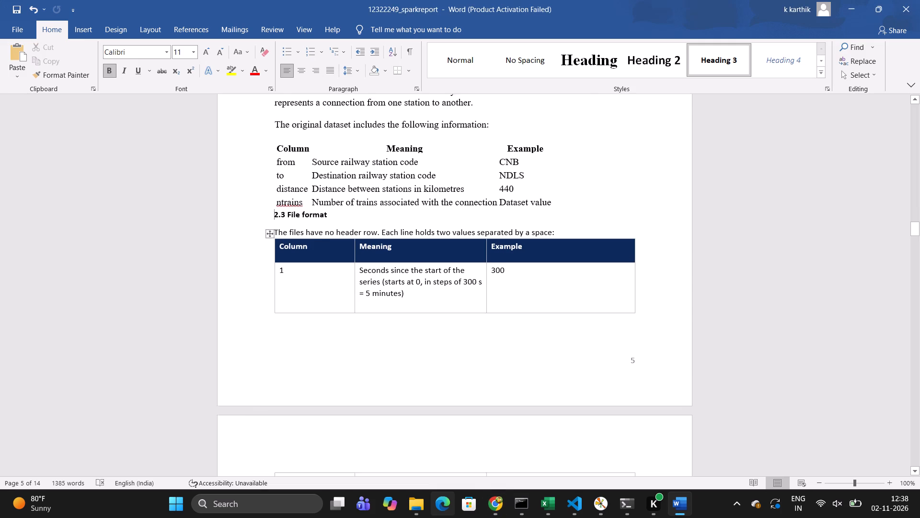
scroll(344, 242, "down", 13)
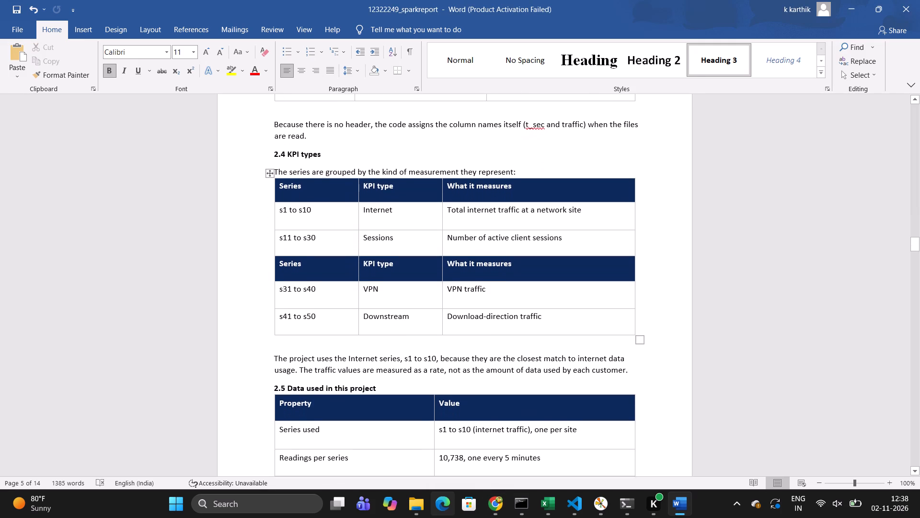
scroll(344, 242, "down", 19)
scroll(344, 242, "down", 4)
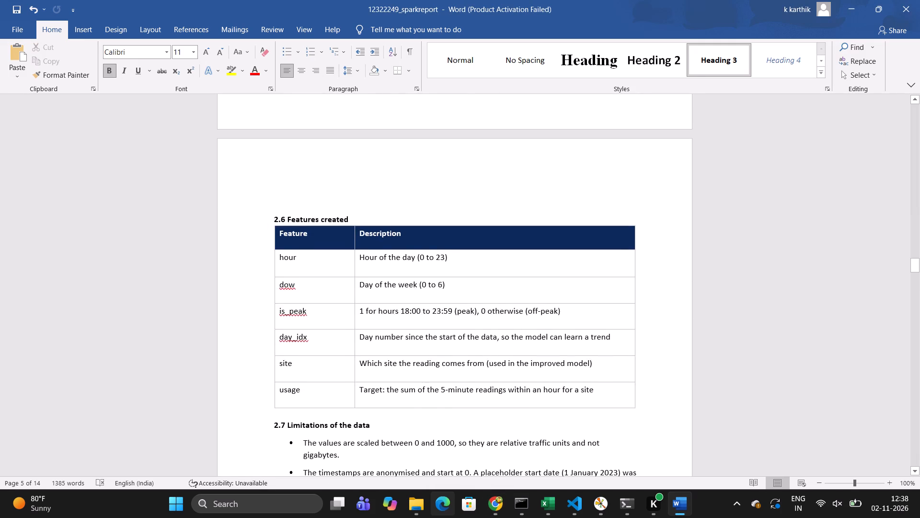
scroll(344, 242, "down", 17)
scroll(344, 242, "up", 6)
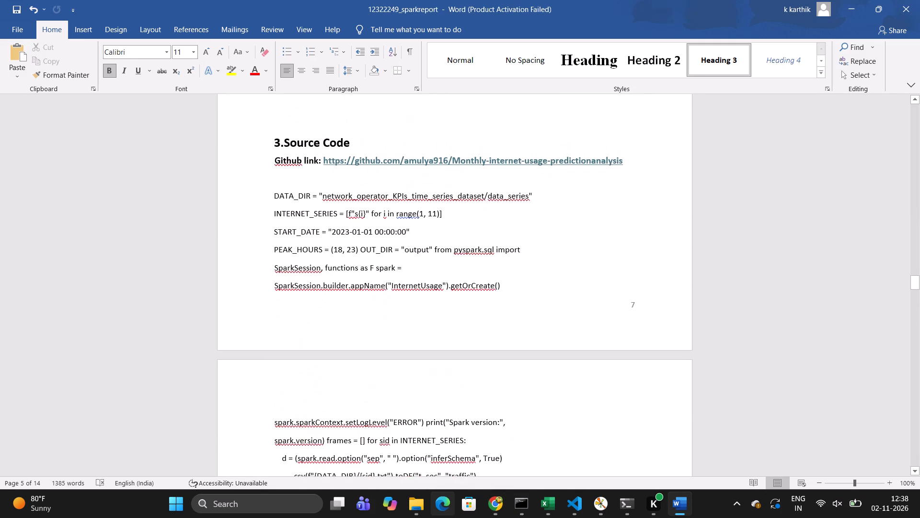
scroll(344, 242, "up", 4)
scroll(344, 242, "down", 1)
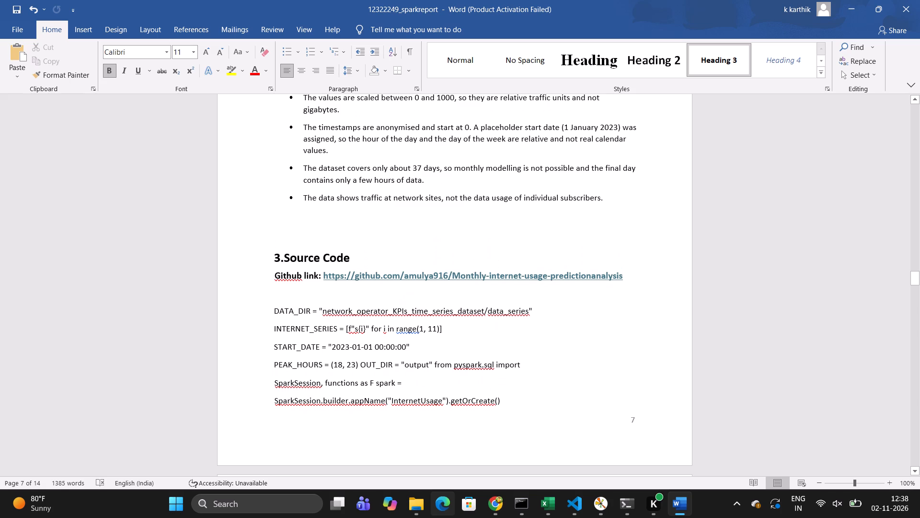
scroll(344, 242, "down", 3)
Read ChatGPT's sections 2.3 Dataset Structure through 2.7 Limitations of the Dataset and its suggested pictures for pages 4–5.
key("alt+Tab")
scroll(344, 242, "down", 2)
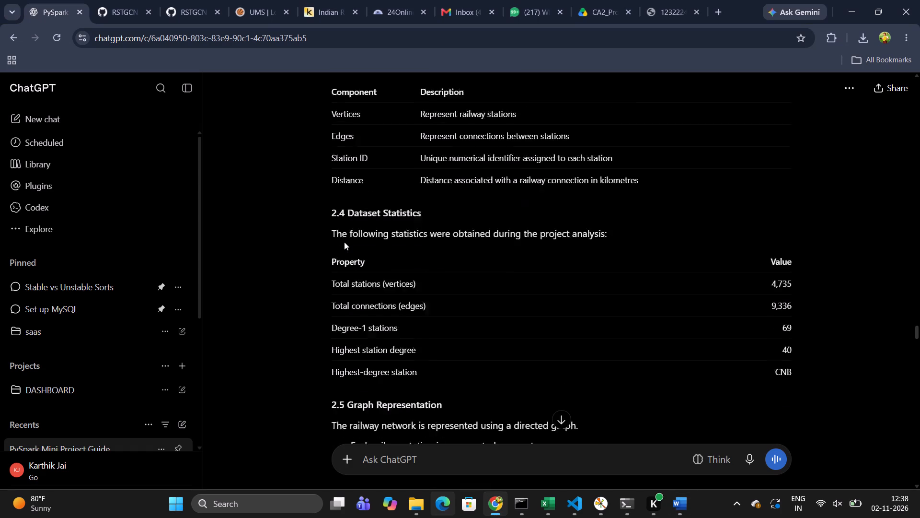
scroll(344, 242, "down", 4)
scroll(344, 242, "up", 5)
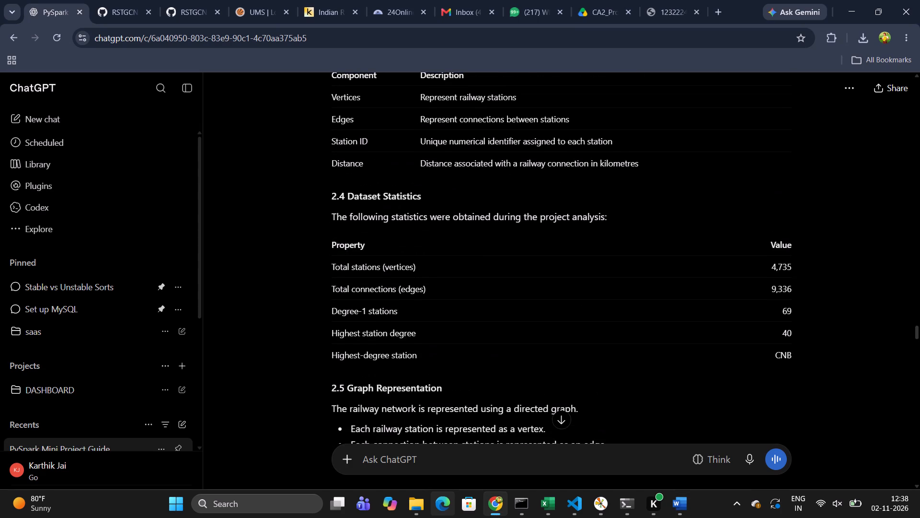
scroll(344, 242, "up", 2)
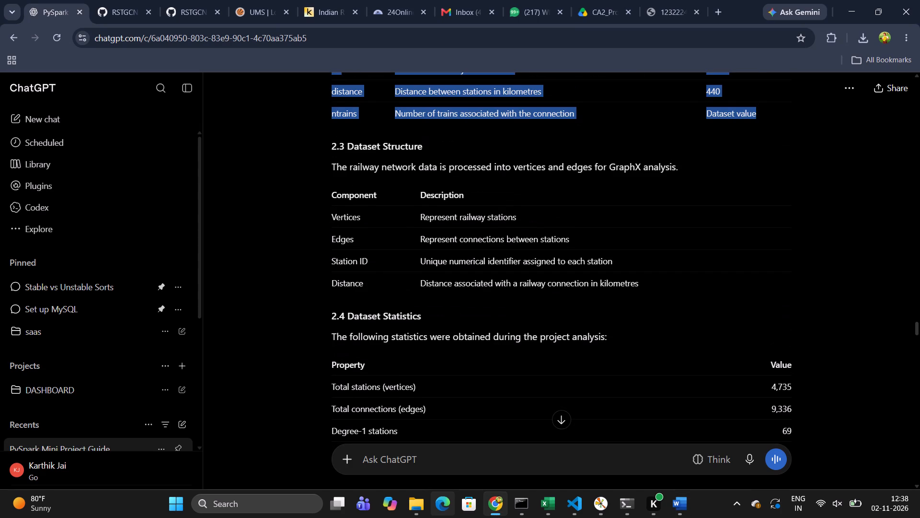
scroll(384, 226, "up", 3)
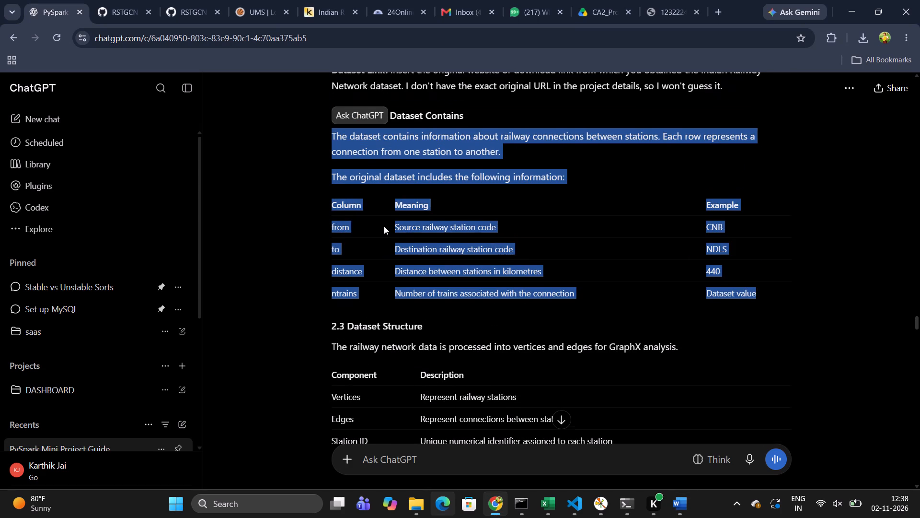
scroll(381, 226, "down", 2)
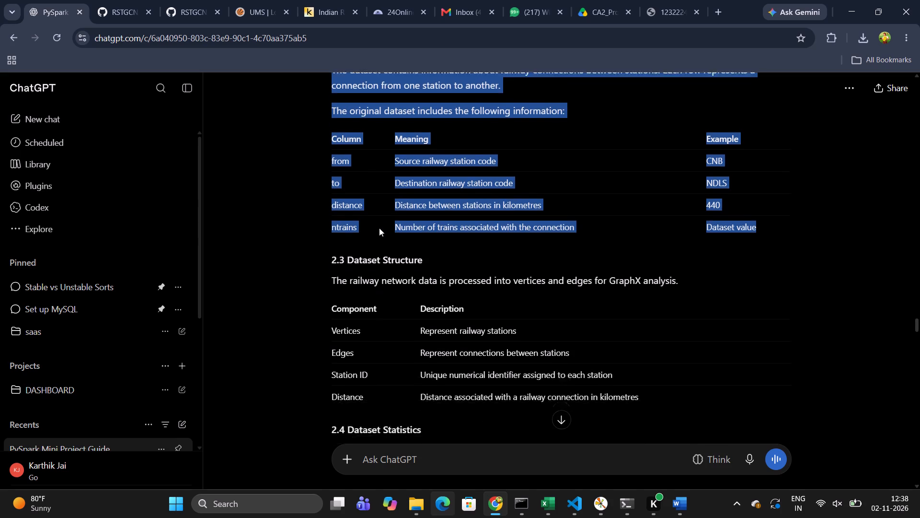
scroll(379, 228, "down", 5)
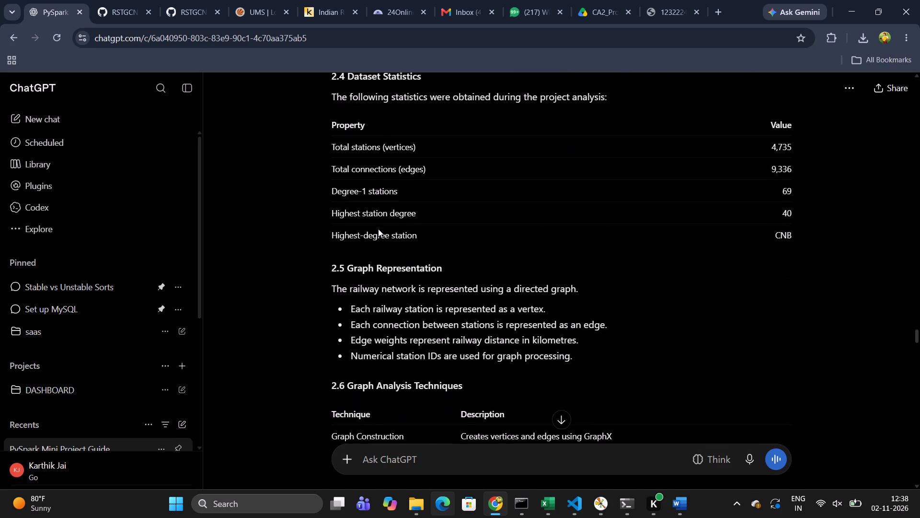
scroll(378, 229, "down", 2)
scroll(378, 229, "up", 7)
scroll(378, 229, "down", 1)
scroll(378, 229, "up", 1)
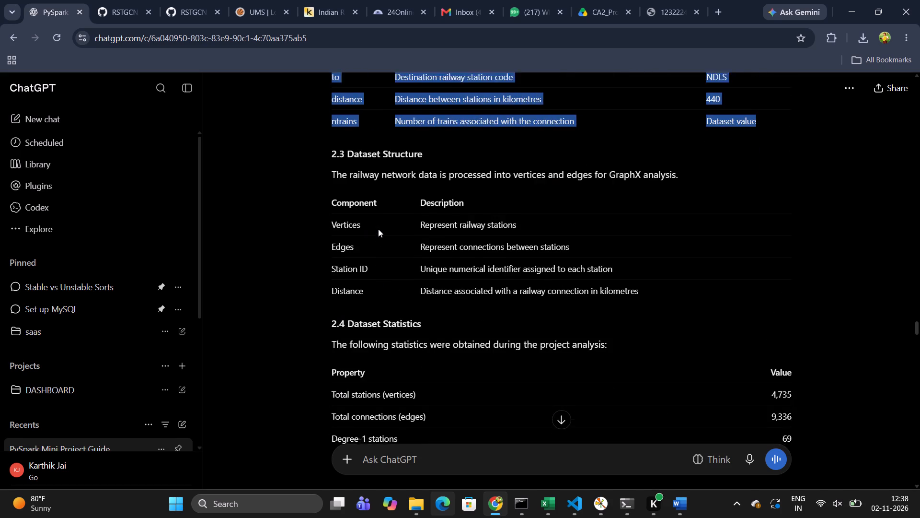
scroll(378, 229, "up", 1)
scroll(378, 229, "down", 9)
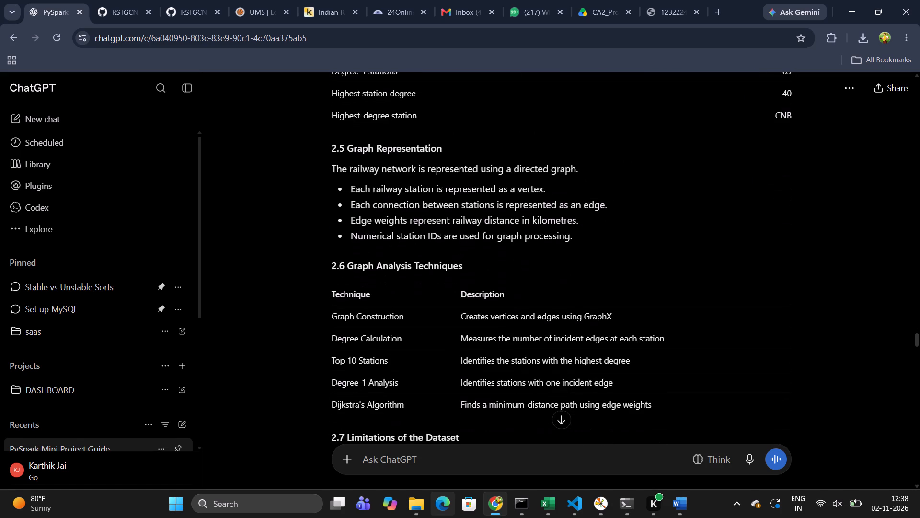
scroll(378, 229, "down", 5)
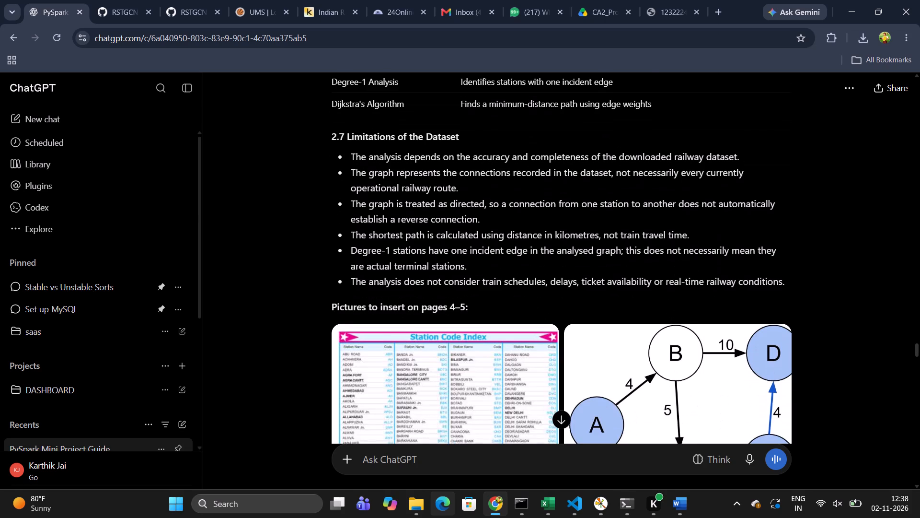
scroll(377, 229, "down", 1)
Compare the report's sample sections 2.6 and 2.7 with ChatGPT's Graph Analysis Techniques and Limitations of the Dataset sections.
key("alt+Tab")
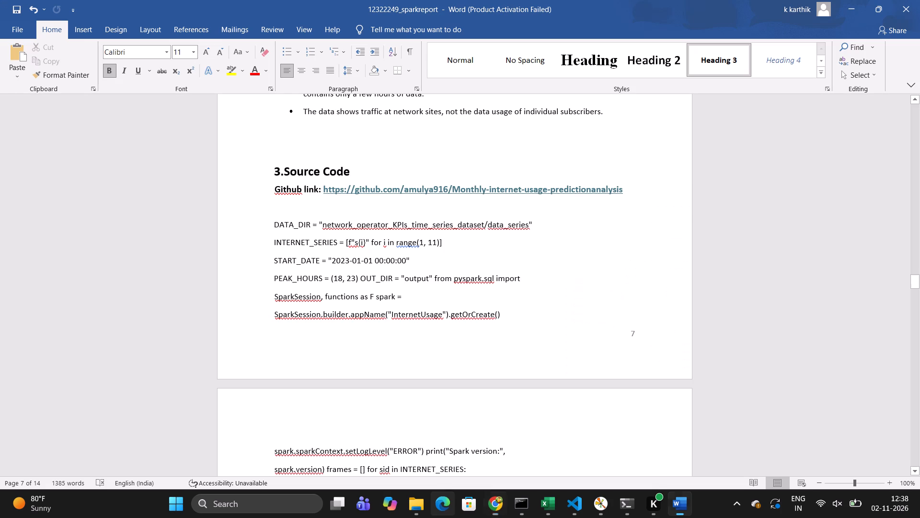
scroll(377, 229, "up", 15)
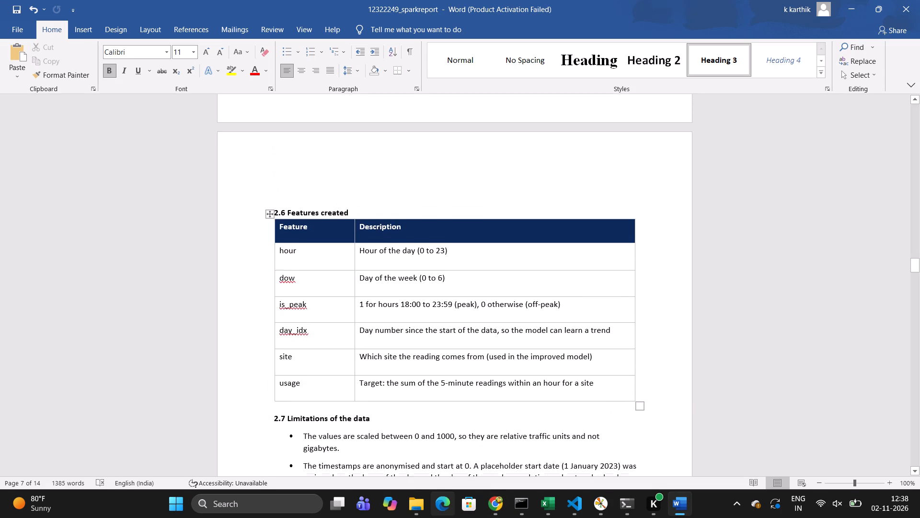
scroll(377, 229, "down", 4)
key("alt+Tab")
scroll(377, 229, "up", 4)
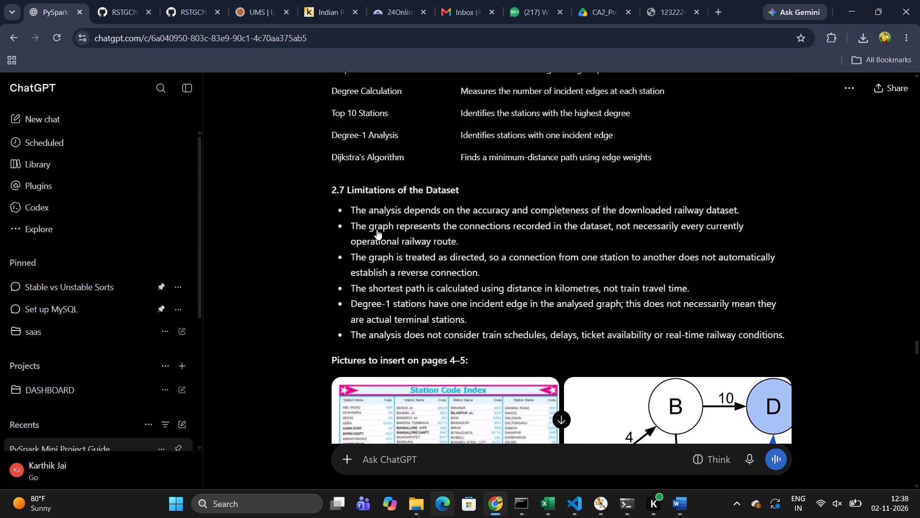
scroll(377, 229, "up", 1)
scroll(377, 229, "down", 1)
key("alt+Tab")
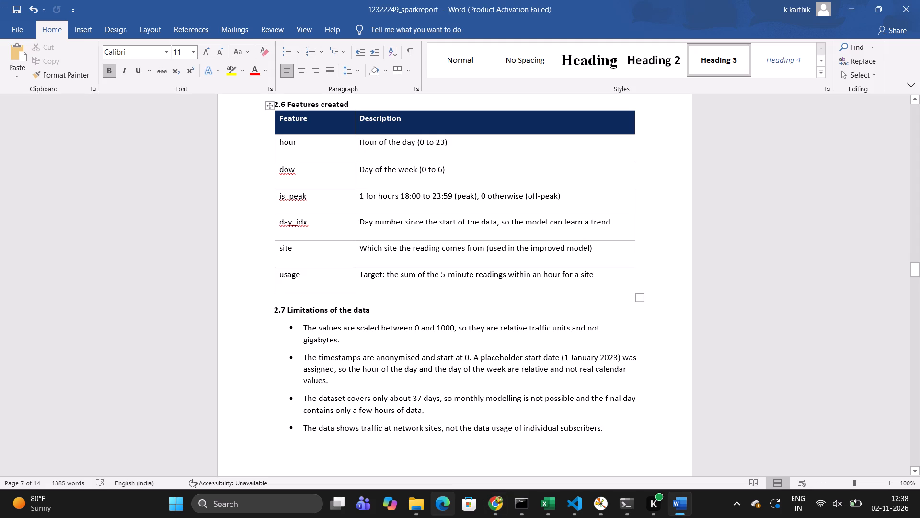
Delete the sample sections from "2.3 File format" through "2.7 Limitations of the data" in the Word report, including their tables.
scroll(341, 247, "up", 17)
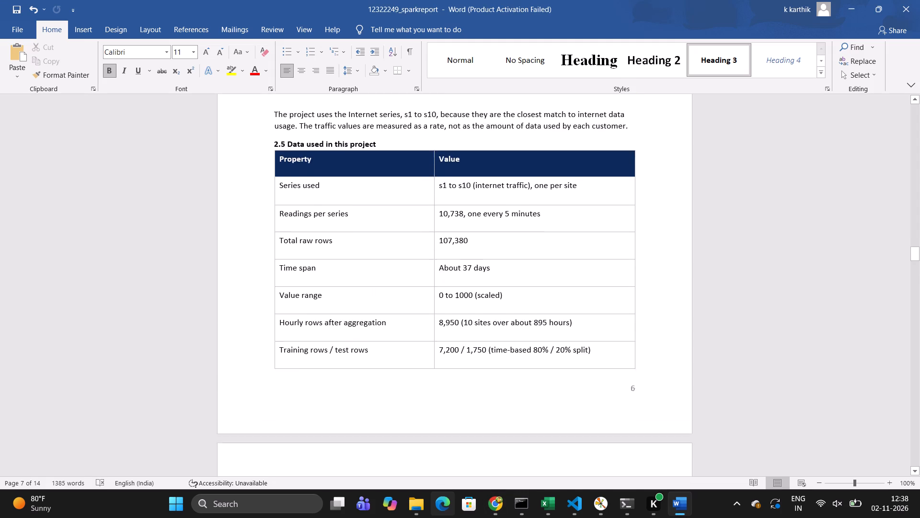
scroll(341, 247, "up", 17)
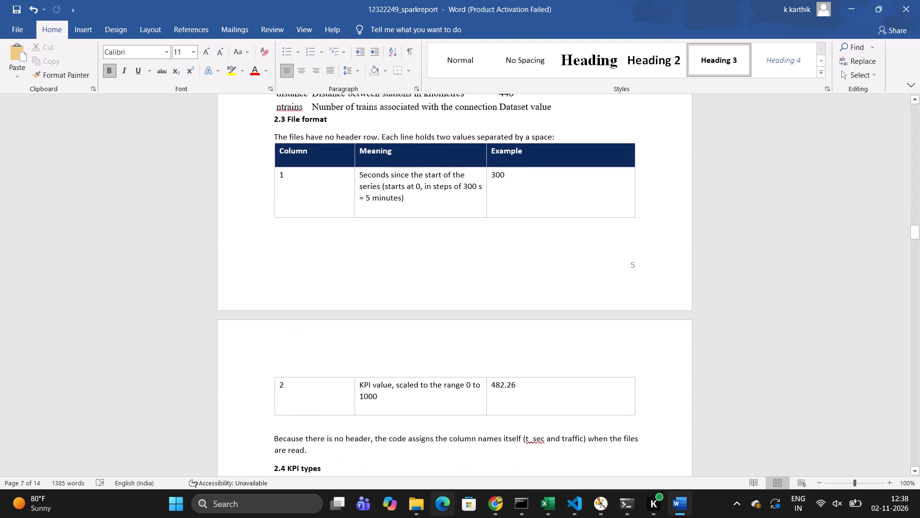
scroll(341, 247, "up", 4)
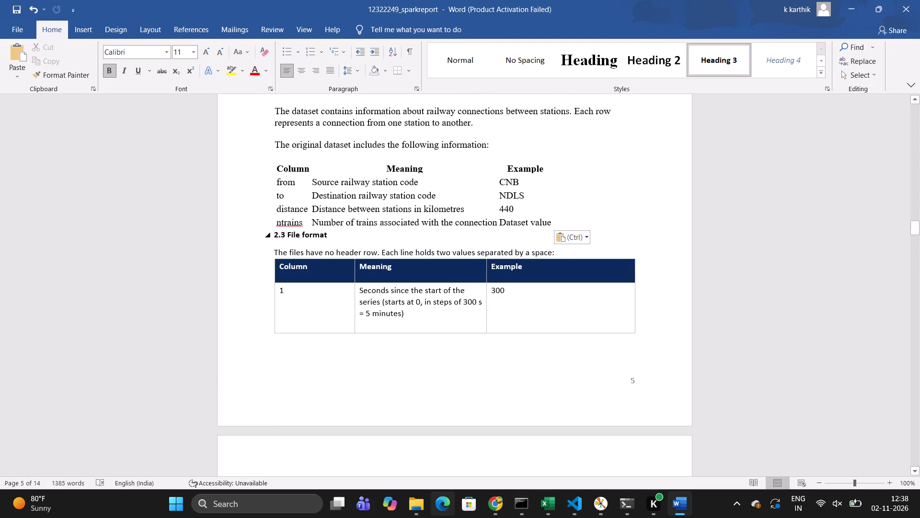
left_click_drag(276, 232, 384, 488)
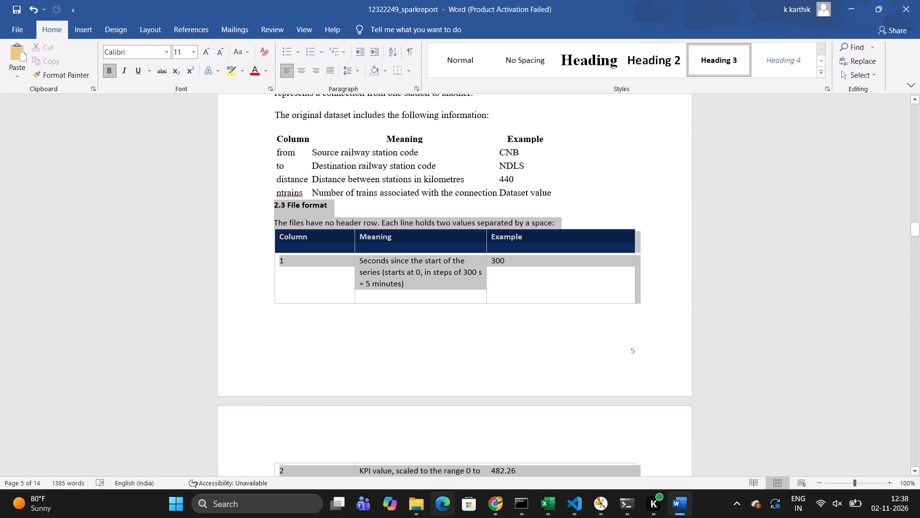
left_click_drag(384, 488, 390, 488)
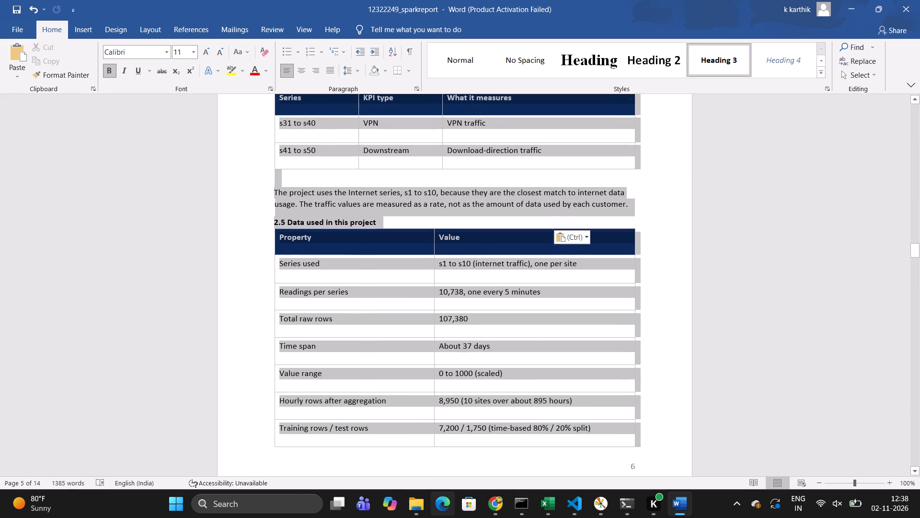
left_click_drag(390, 488, 389, 482)
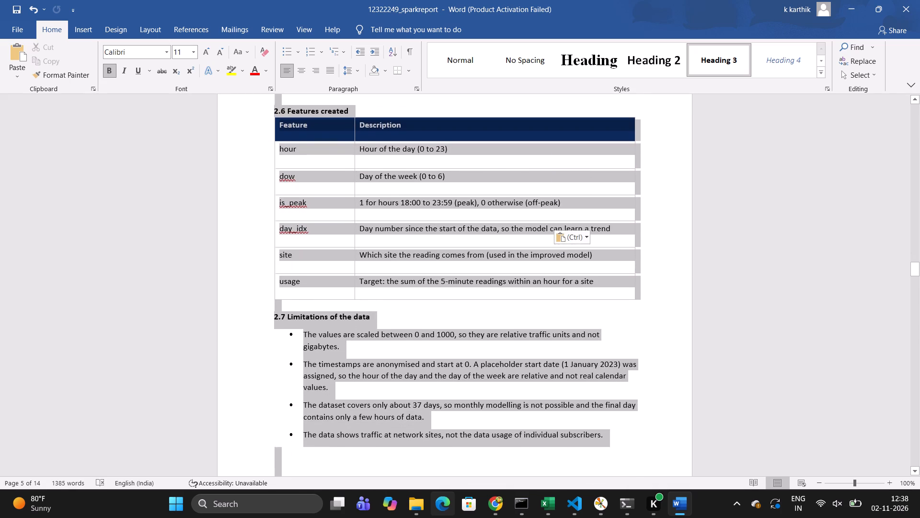
left_click_drag(389, 482, 604, 338)
key("BackSpace")
Copy ChatGPT's sections from "2.3 Dataset Structure" through the last bullet of "2.7 Limitations of the Dataset".
key("alt+Tab")
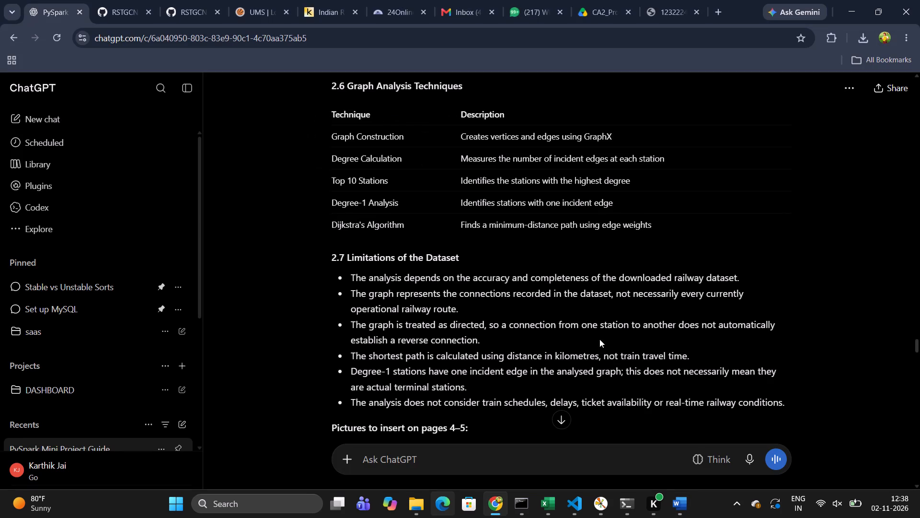
scroll(374, 257, "up", 11)
left_click_drag(332, 263, 410, 333)
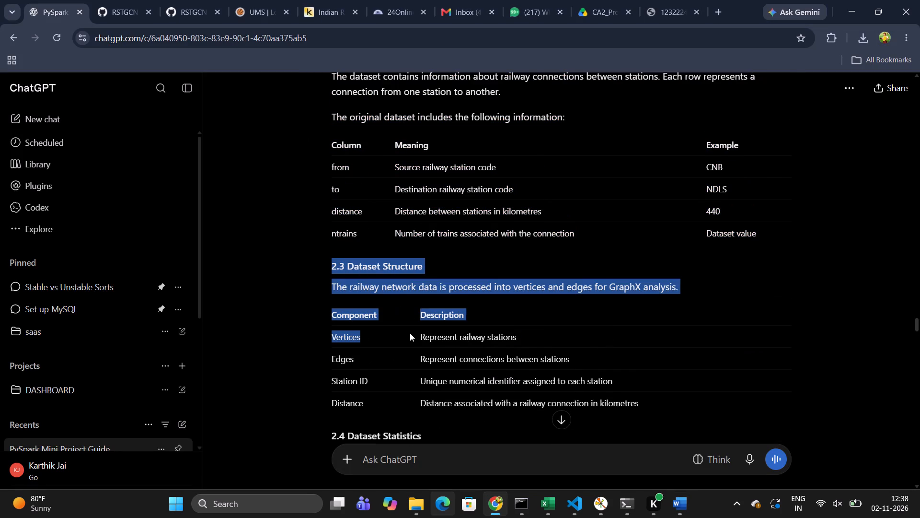
left_click_drag(410, 333, 448, 349)
scroll(456, 378, "down", 11)
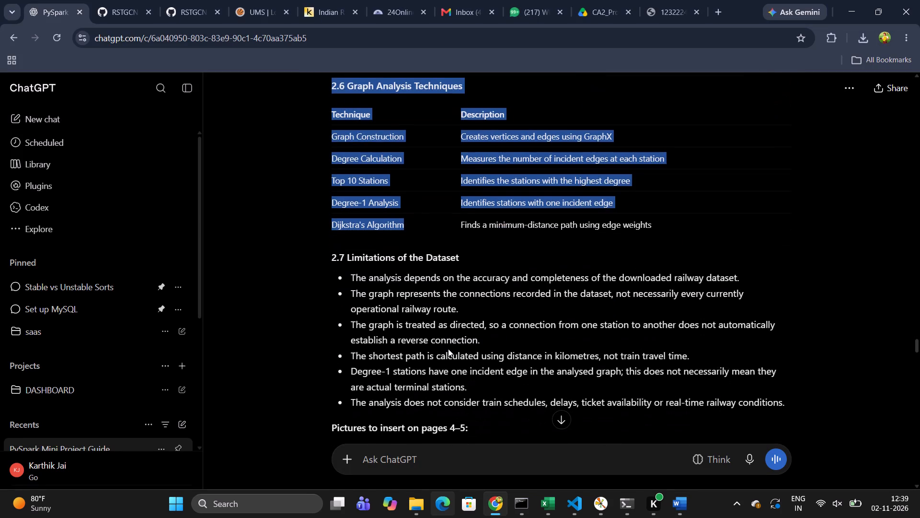
left_click_drag(448, 349, 796, 276)
scroll(449, 352, "down", 2)
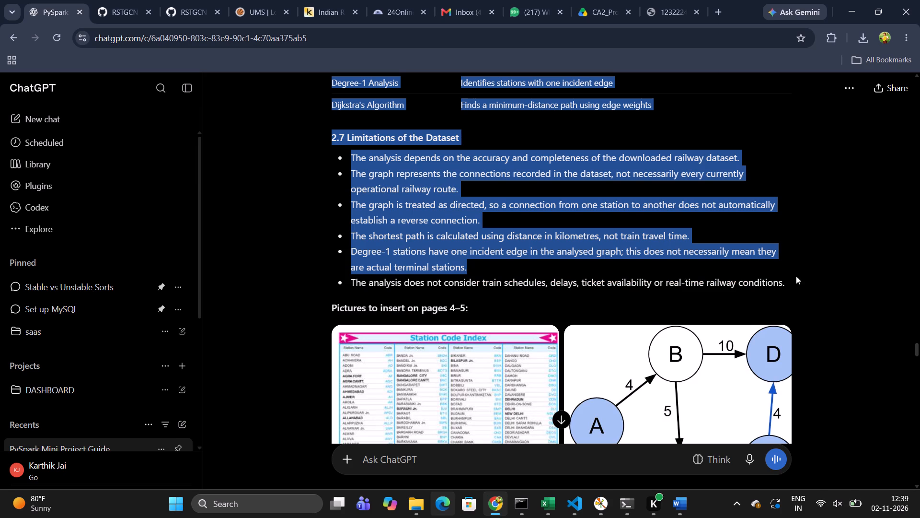
left_click_drag(796, 276, 788, 286)
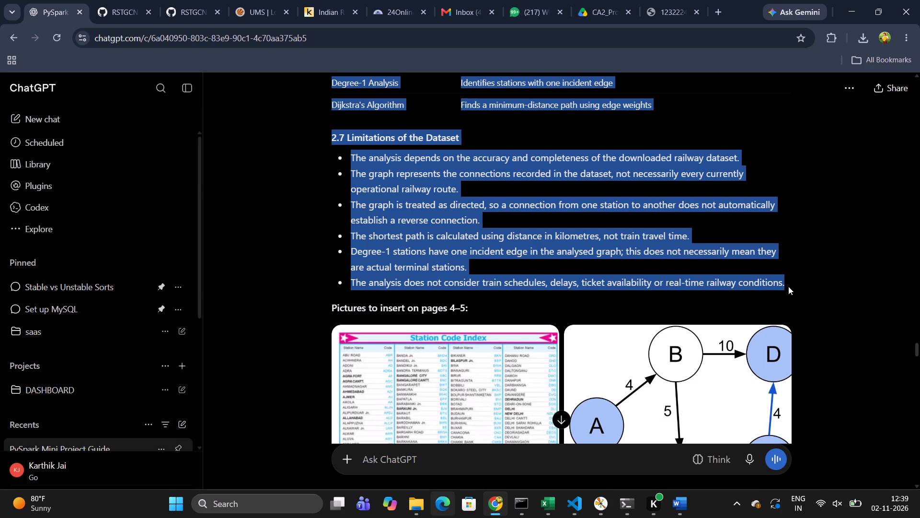
key("ctrl+c")
Paste the copied sections 2.3–2.7 on a new line between the section 2.2 column table and "3.Source Code" in Word.
key("alt+Tab")
scroll(537, 189, "up", 1)
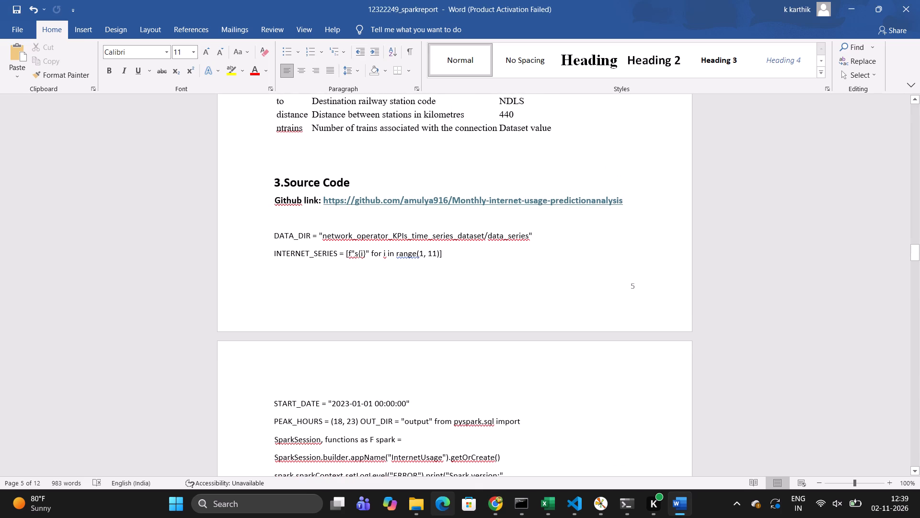
scroll(420, 241, "up", 3)
key("Return")
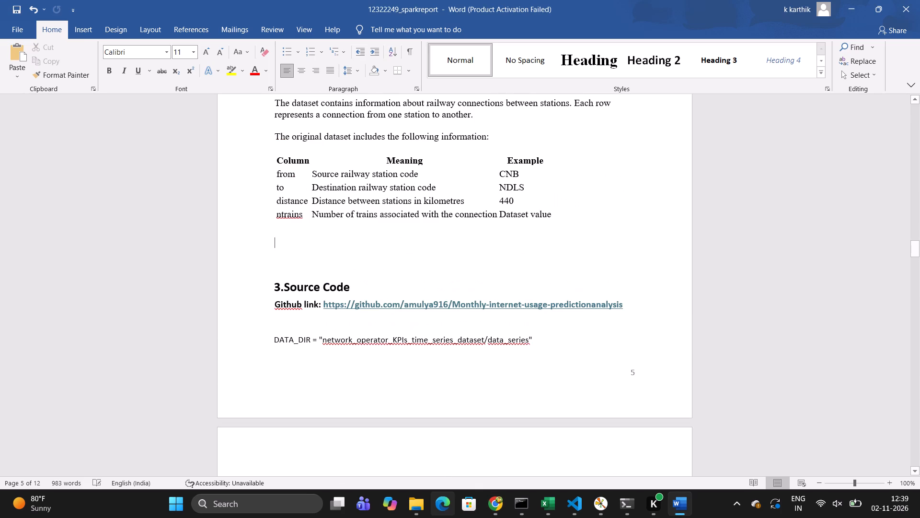
key("ctrl+v")
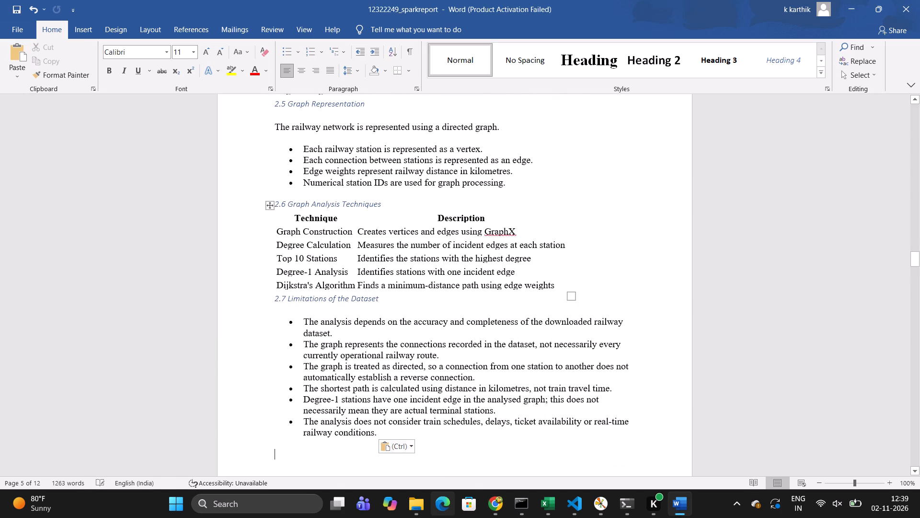
Make the pasted headings "2.3 Dataset Structure" and "2.4 Dataset Statistics" bold.
scroll(311, 219, "up", 17)
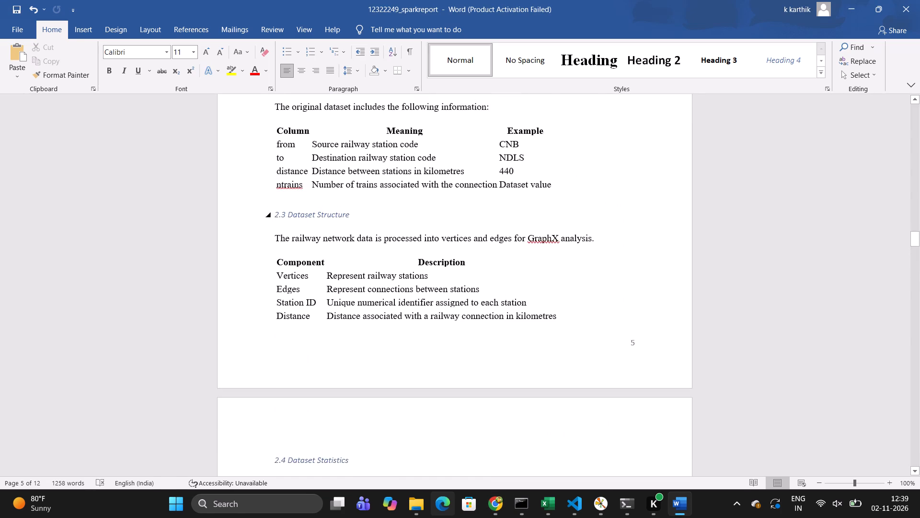
scroll(311, 219, "up", 4)
scroll(311, 219, "down", 1)
scroll(311, 219, "up", 3)
scroll(311, 217, "down", 6)
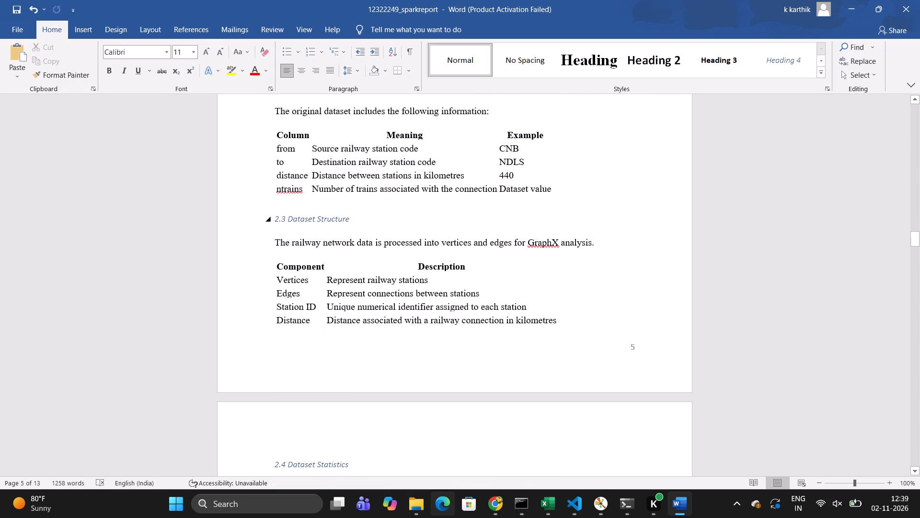
left_click_drag(274, 216, 342, 220)
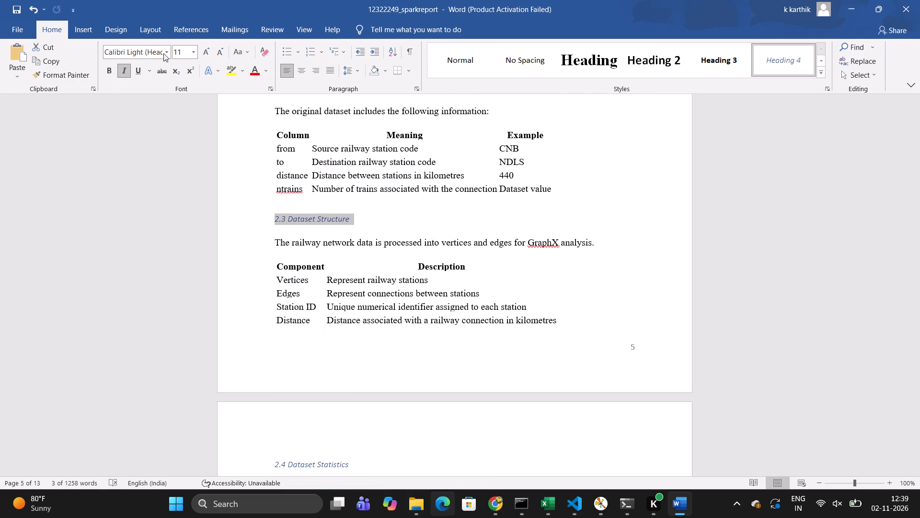
left_click(114, 74)
scroll(280, 217, "down", 2)
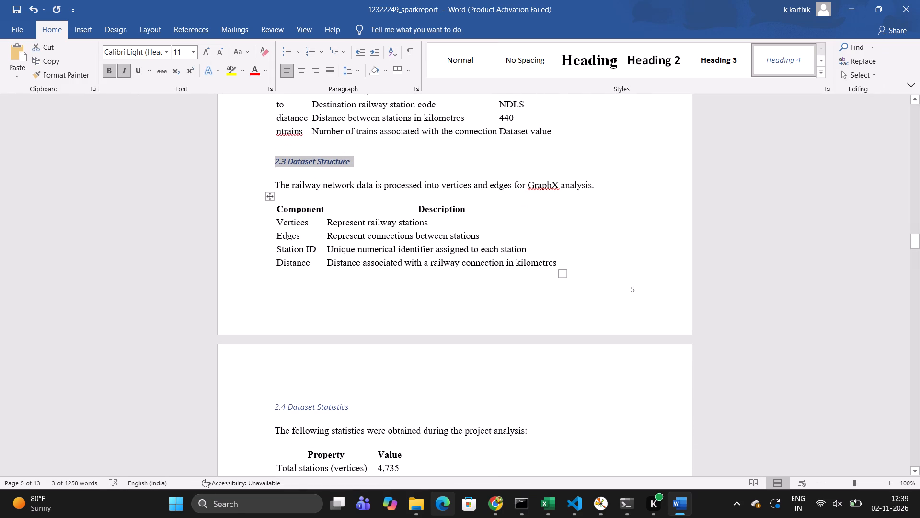
left_click_drag(274, 411, 346, 411)
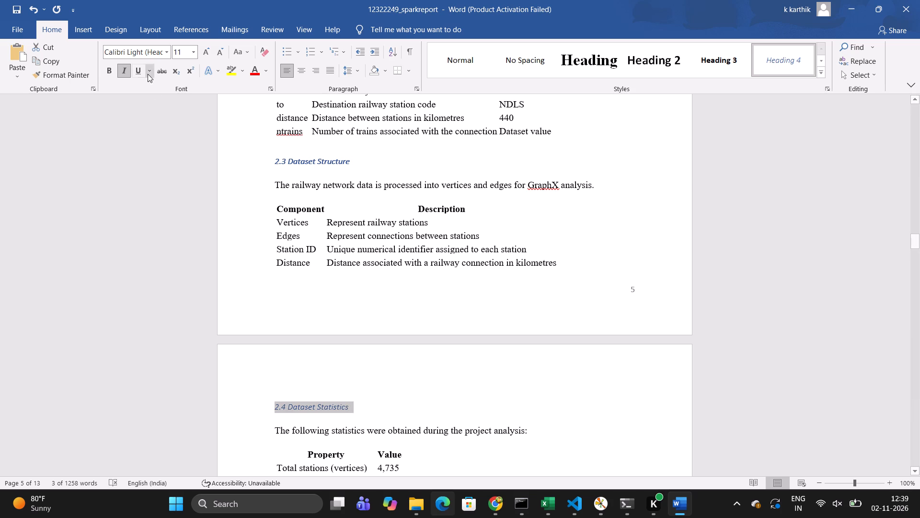
left_click(109, 70)
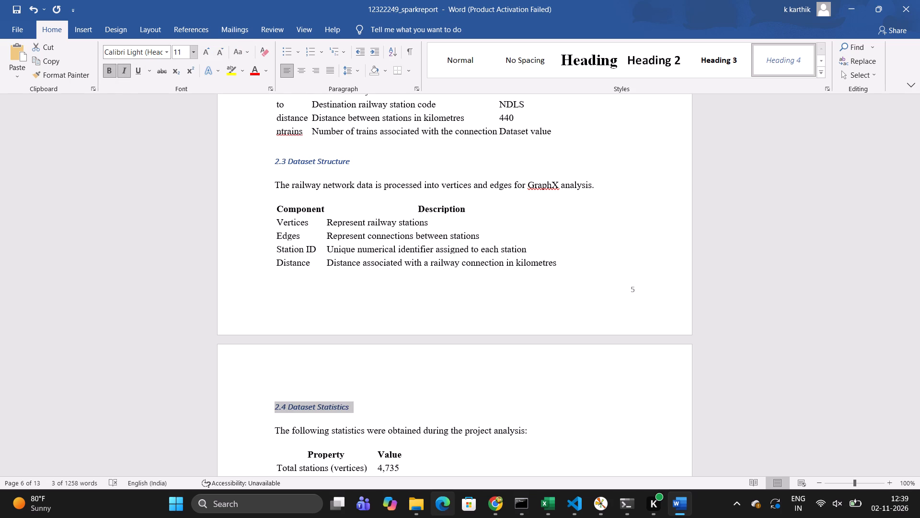
Set the font colour of the "2.4 Dataset Statistics" heading to black.
scroll(203, 188, "down", 6)
scroll(267, 235, "down", 2)
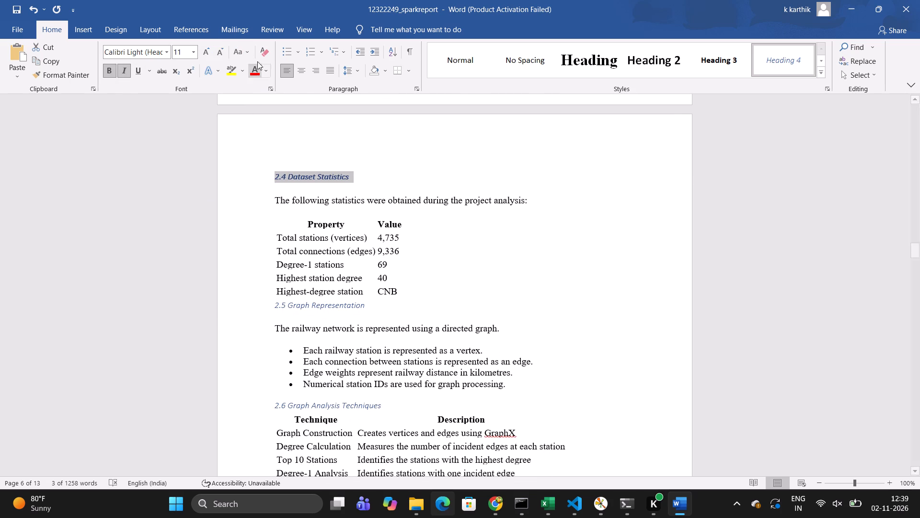
left_click(264, 76)
left_click(255, 83)
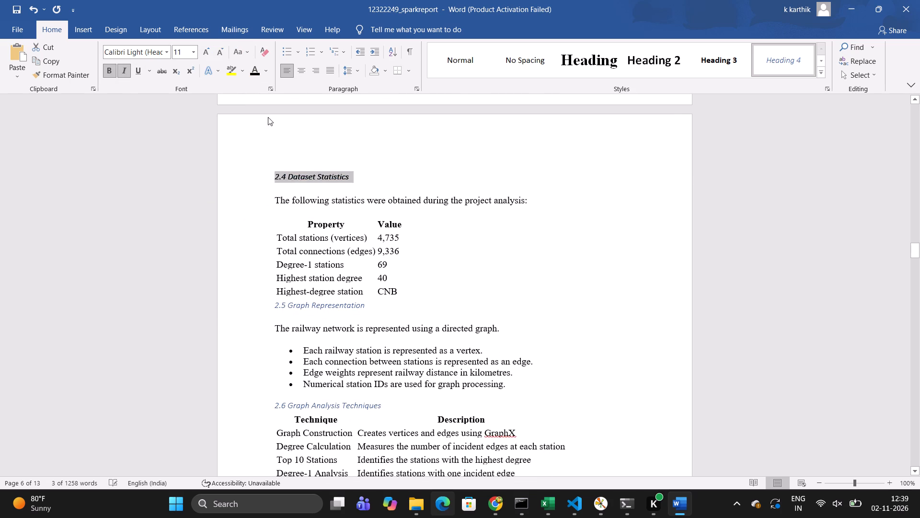
Make the "2.5 Graph Representation" heading bold and set its font size to 12.
scroll(301, 178, "down", 4)
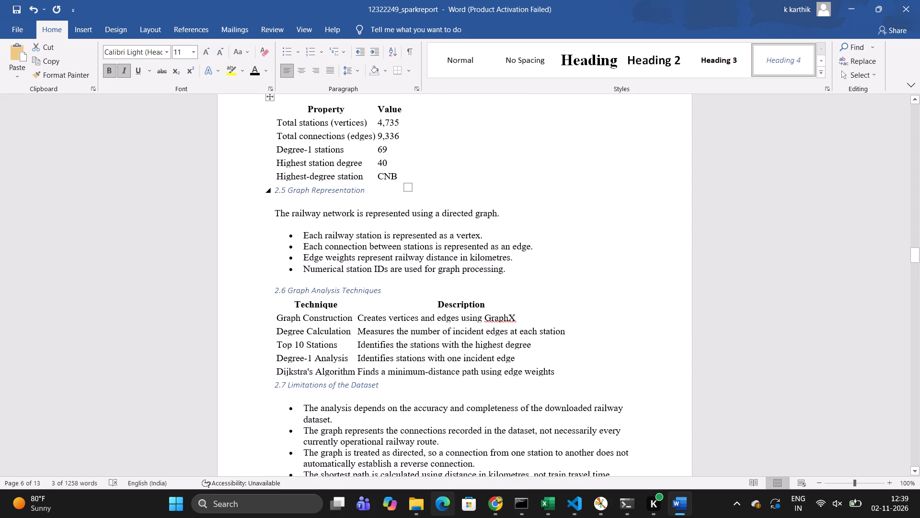
left_click_drag(275, 192, 362, 191)
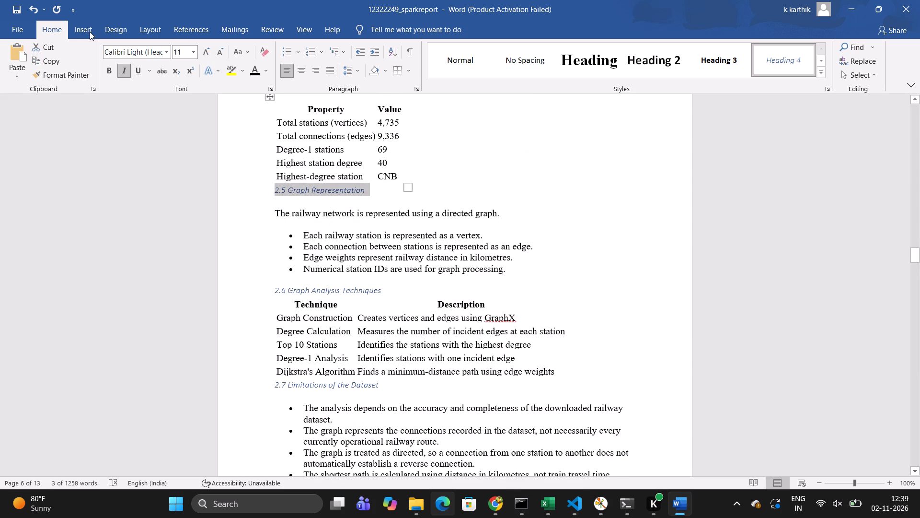
left_click(105, 68)
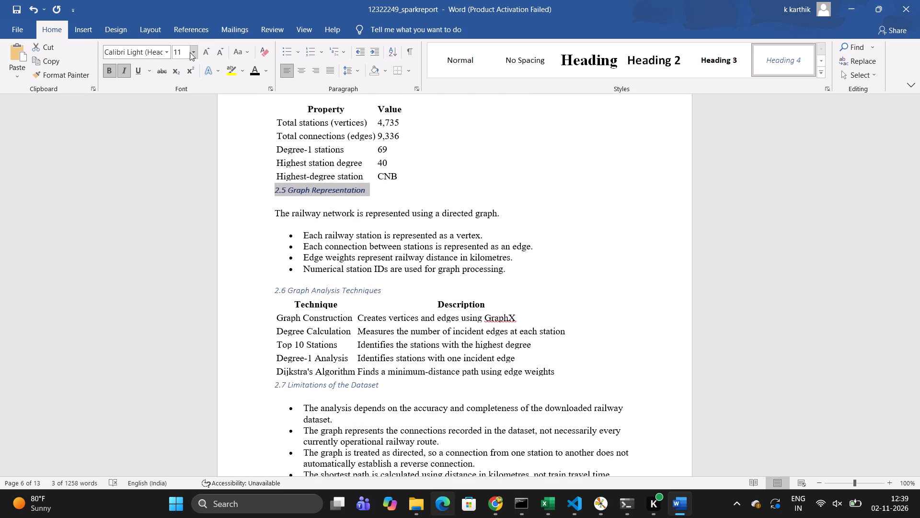
left_click(193, 51)
left_click(183, 111)
scroll(262, 186, "down", 1)
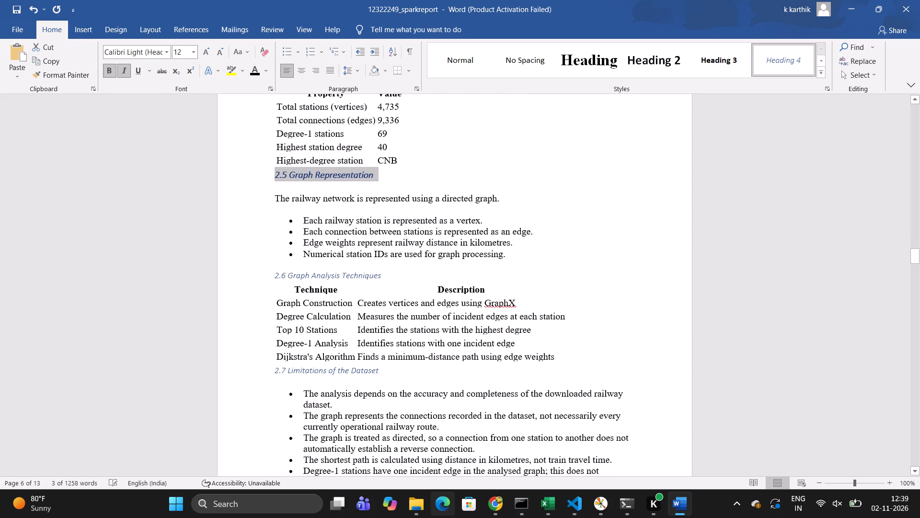
Make the headings "2.6 Graph Analysis Techniques" and "2.7 Limitations of the Dataset" bold.
left_click_drag(275, 262, 378, 262)
left_click(106, 72)
scroll(190, 94, "down", 3)
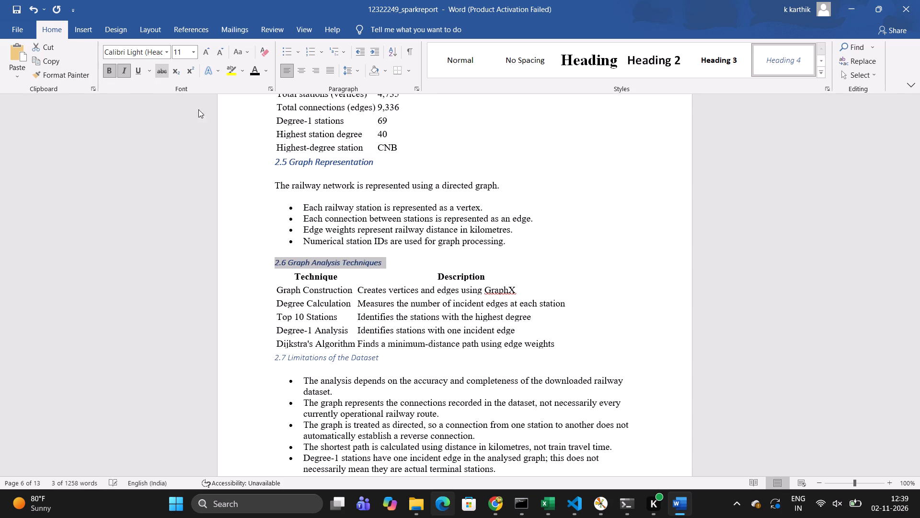
scroll(198, 109, "down", 1)
left_click_drag(275, 273, 368, 273)
left_click(57, 34)
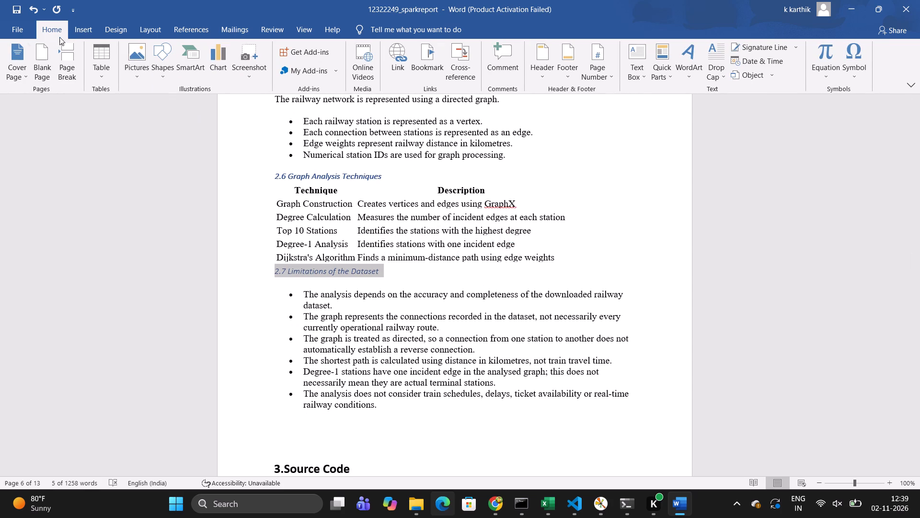
left_click(105, 70)
scroll(220, 144, "down", 3)
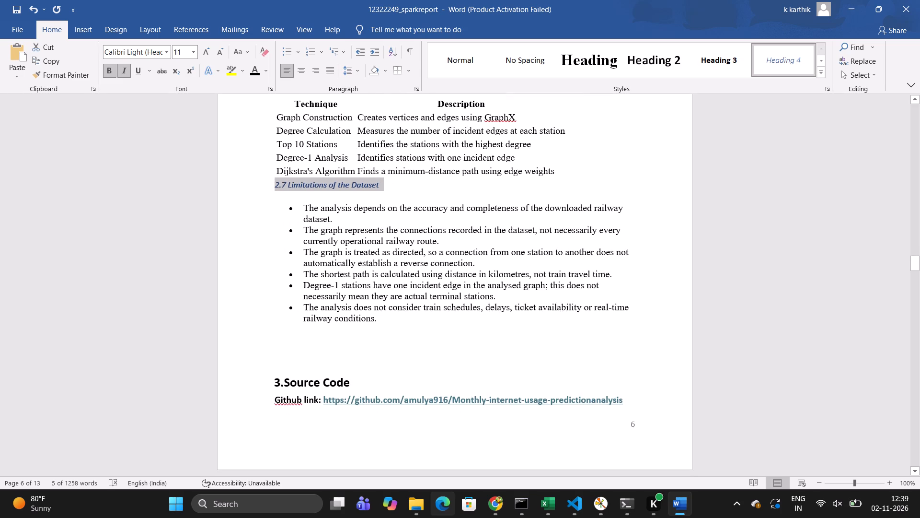
scroll(333, 334, "down", 5)
key("alt+Tab")
scroll(409, 293, "down", 5)
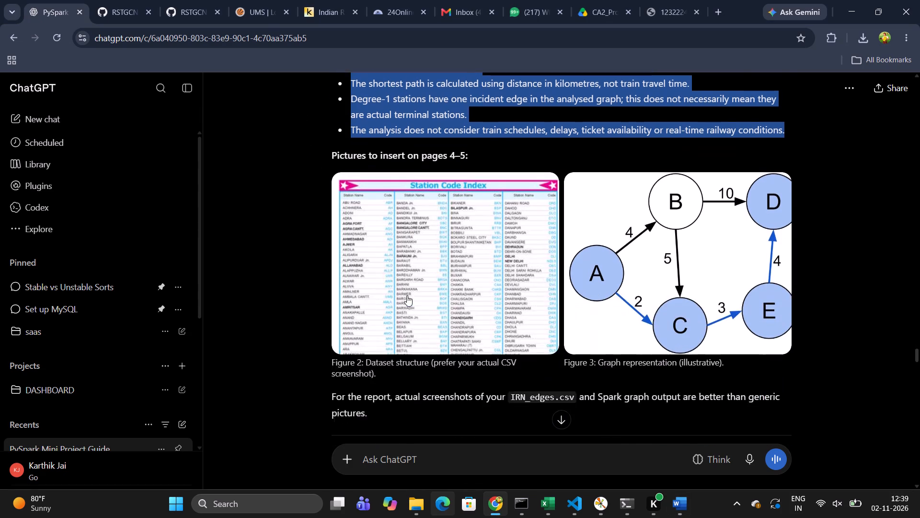
scroll(397, 294, "down", 3)
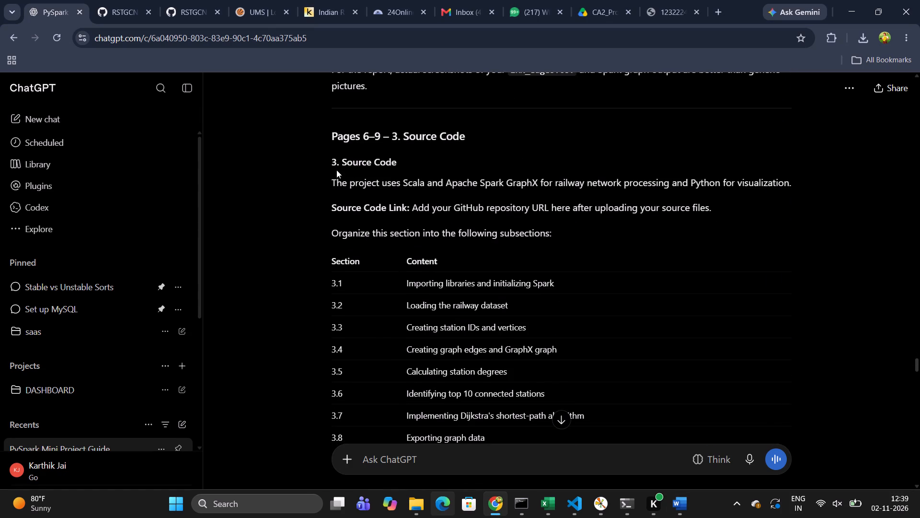
scroll(417, 173, "down", 1)
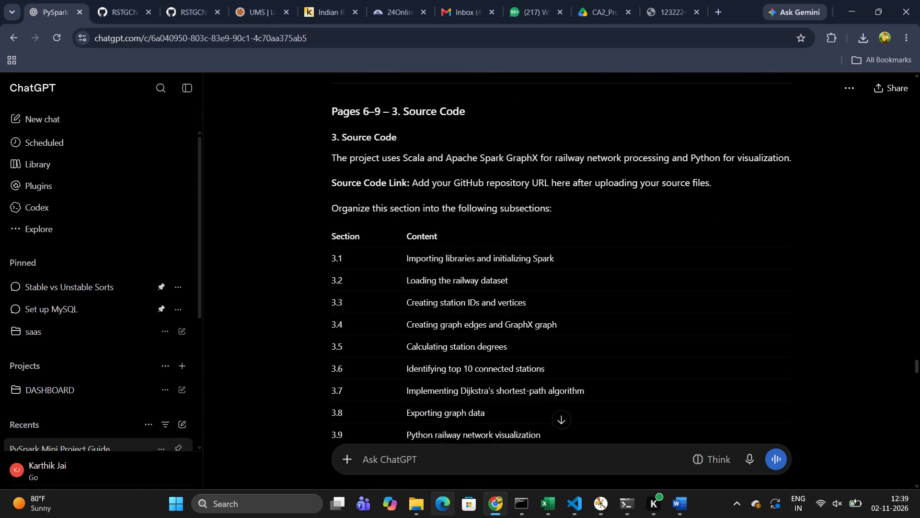
scroll(415, 176, "down", 8)
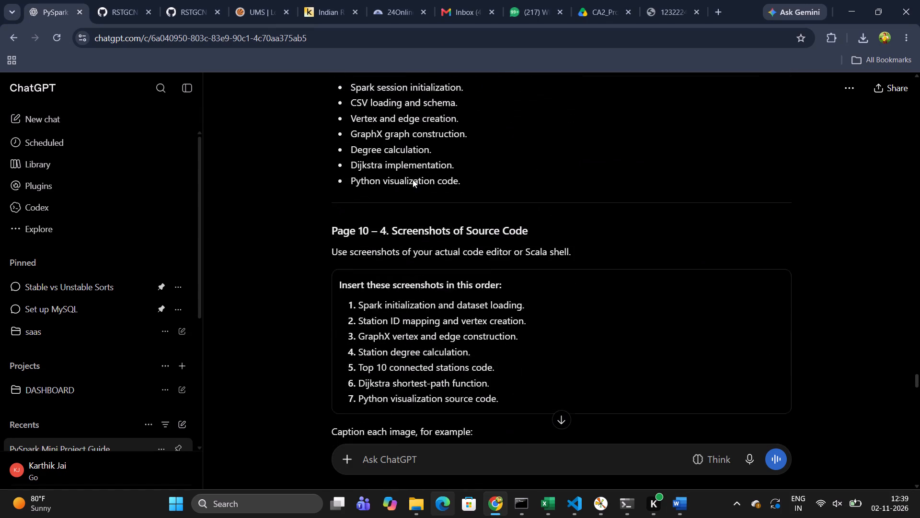
scroll(413, 179, "up", 8)
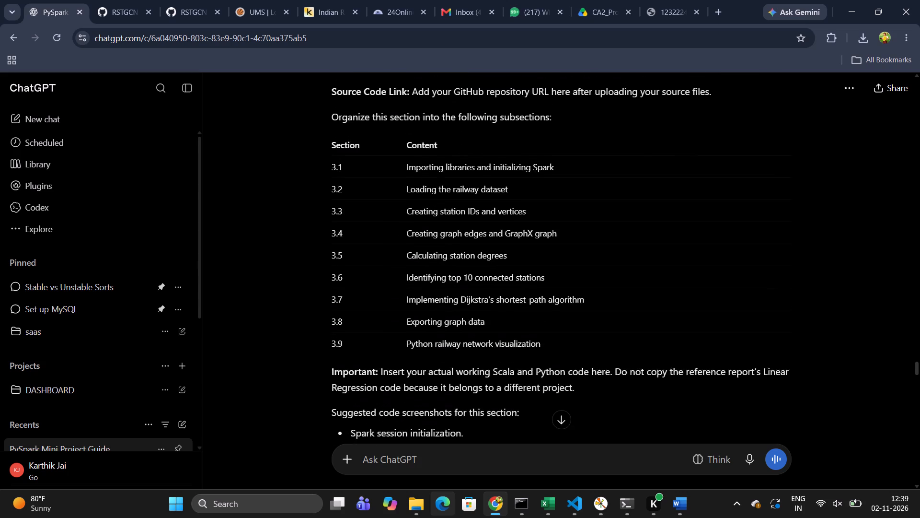
scroll(413, 179, "up", 2)
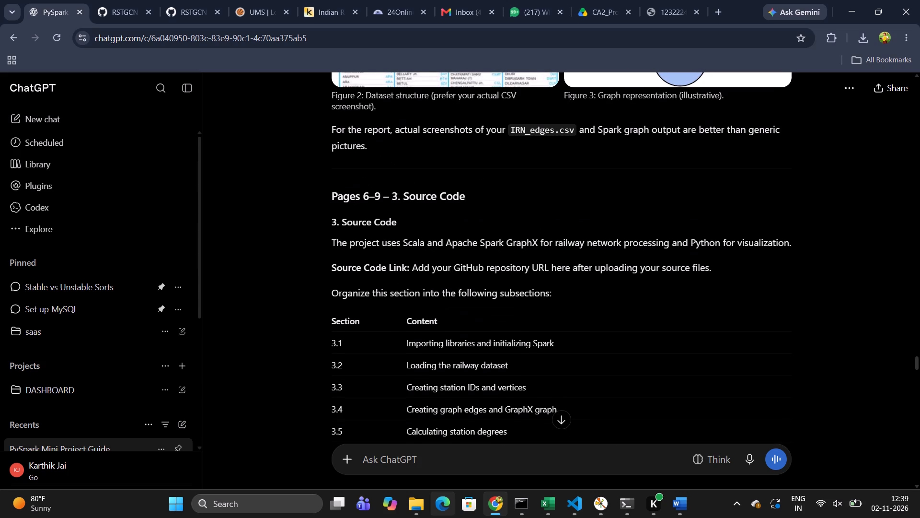
scroll(356, 196, "up", 4)
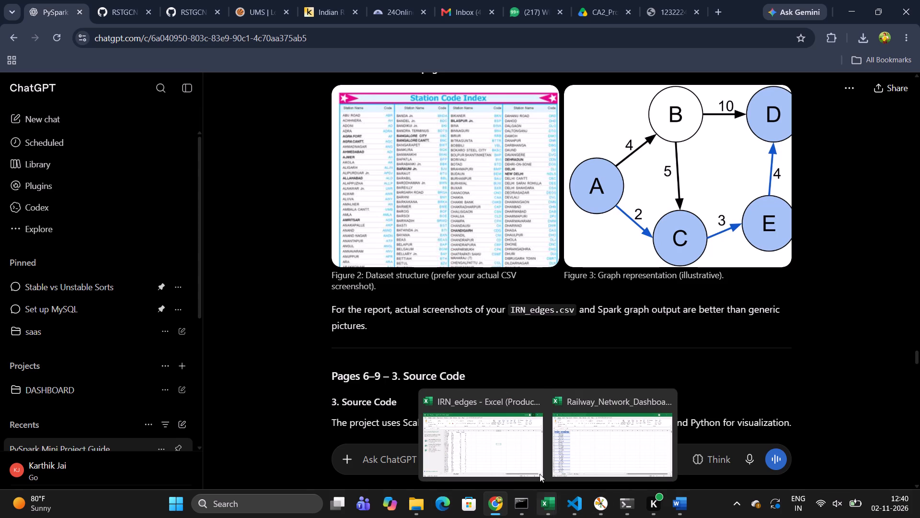
Switch to the IRN_edges workbook in Excel and capture a screenshot of its from, to, distance and ntrains columns.
left_click(523, 450)
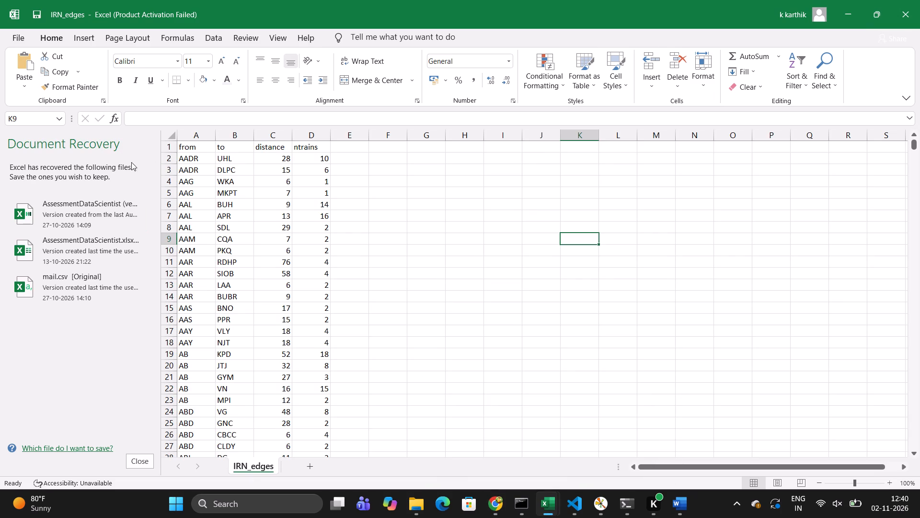
left_click_drag(158, 252, 137, 256)
left_click_drag(137, 256, 86, 258)
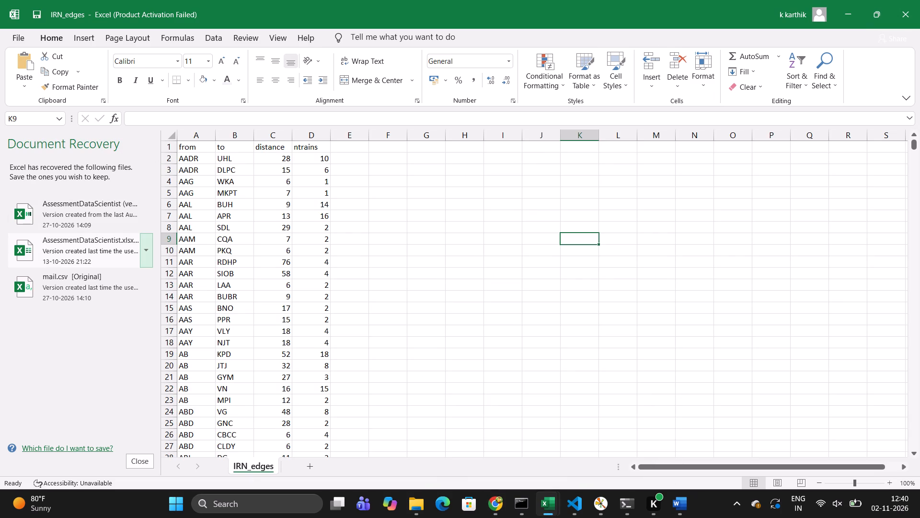
left_click_drag(916, 144, 915, 151)
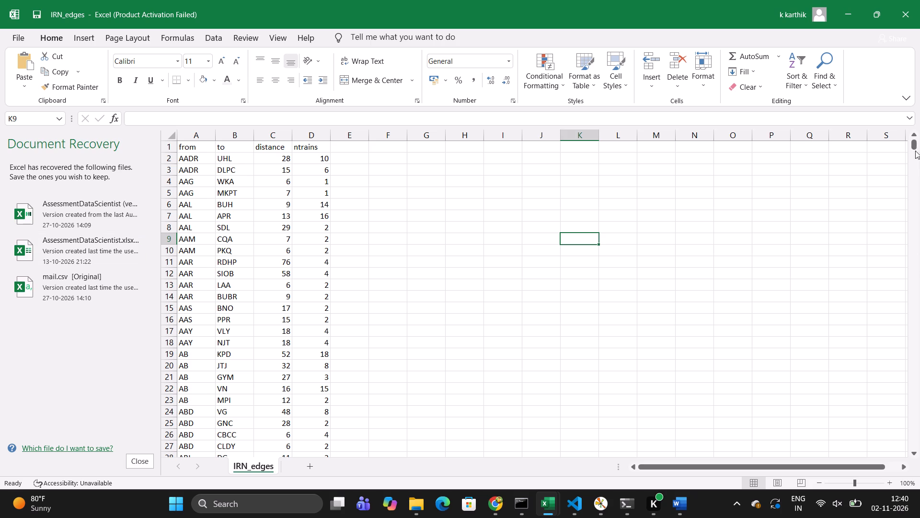
left_click_drag(915, 151, 919, 111)
key("Print")
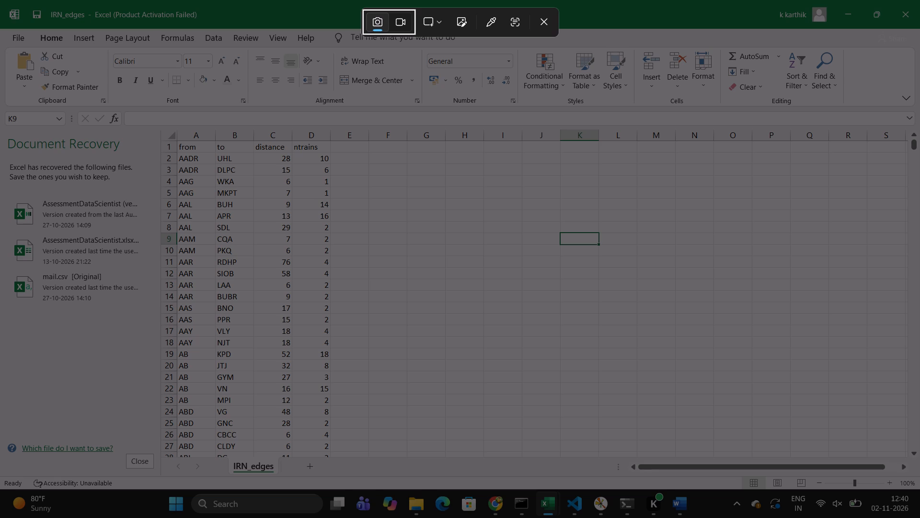
left_click_drag(154, 123, 388, 505)
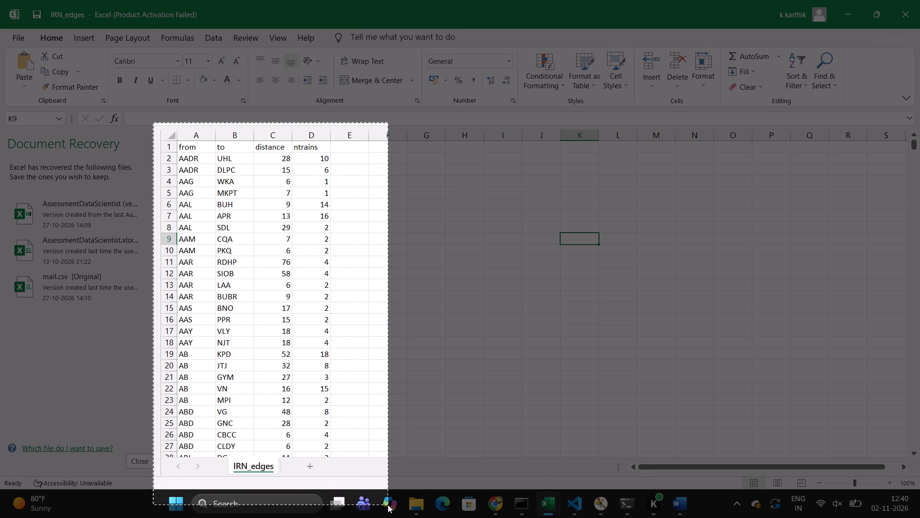
left_click_drag(388, 505, 390, 507)
Return to the Word report and paste the dataset screenshot beneath the last bullet of "2.7 Limitations of the Dataset".
key("alt+Tab")
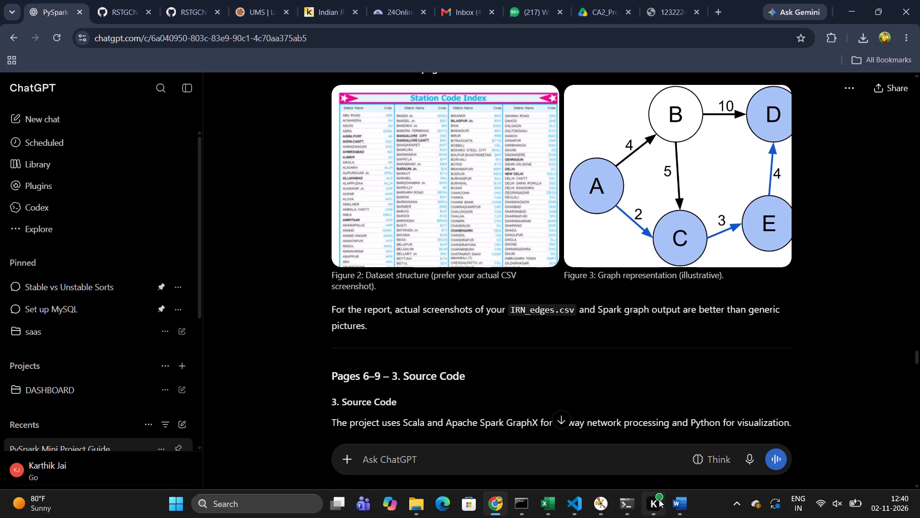
left_click(676, 499)
scroll(385, 205, "up", 2)
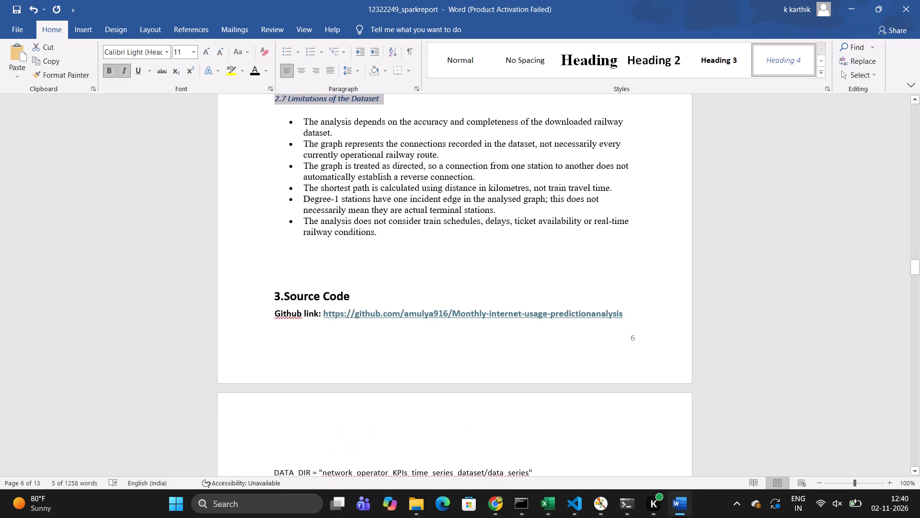
left_click(403, 231)
key("Return")
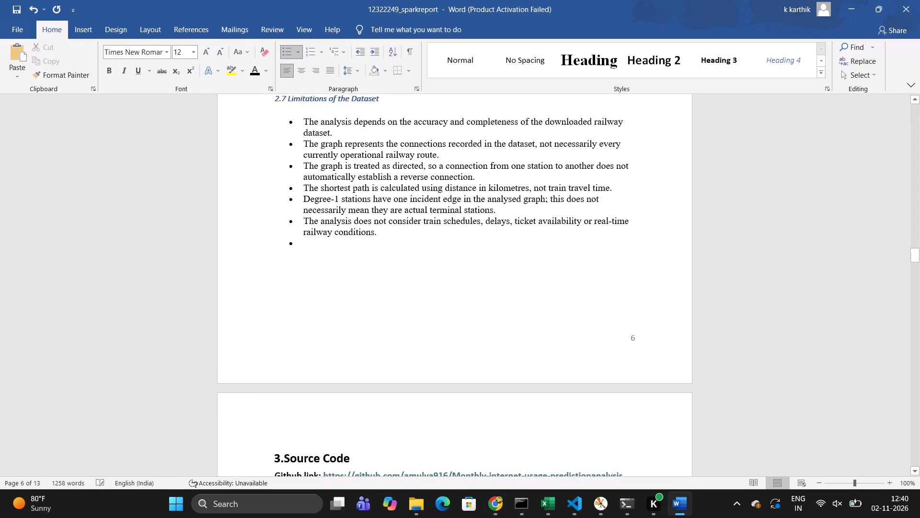
key("Return")
key("ctrl+v")
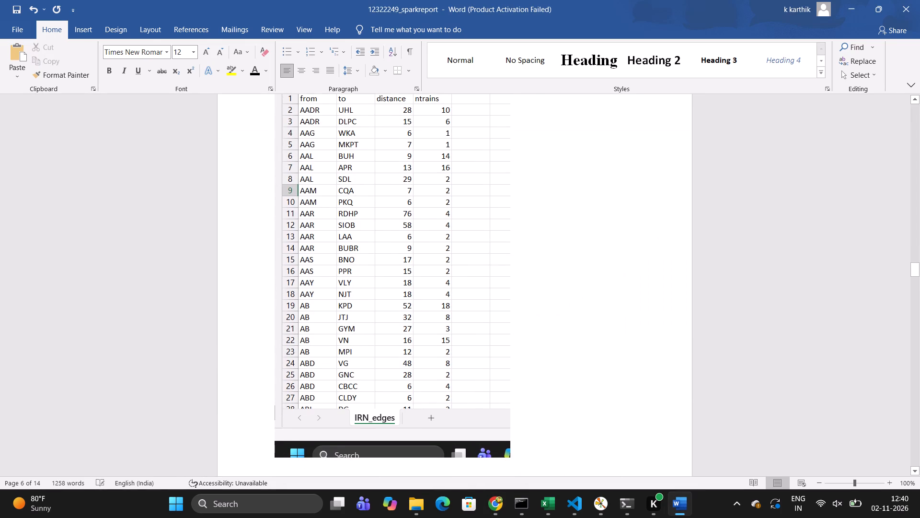
Narrow the pasted IRN_edges screenshot by pulling in its right edge.
scroll(405, 229, "up", 14)
scroll(404, 226, "down", 18)
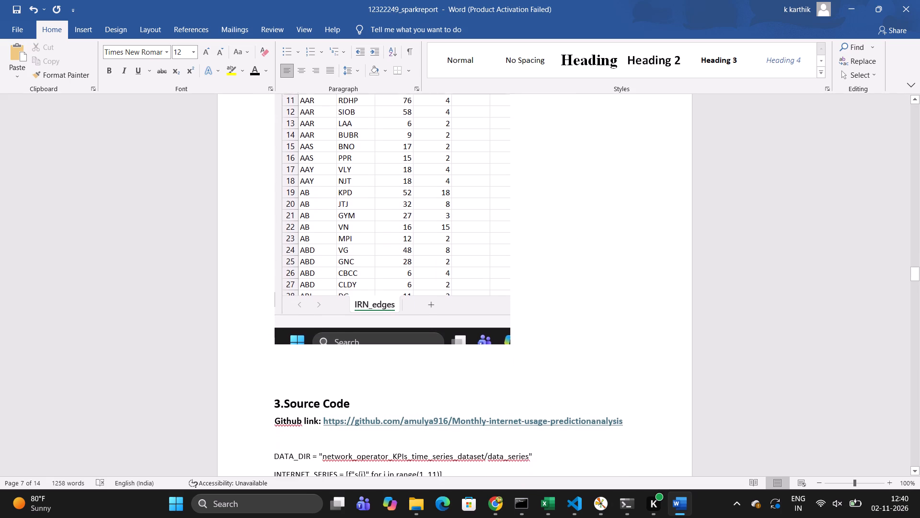
scroll(404, 226, "down", 1)
scroll(456, 221, "up", 6)
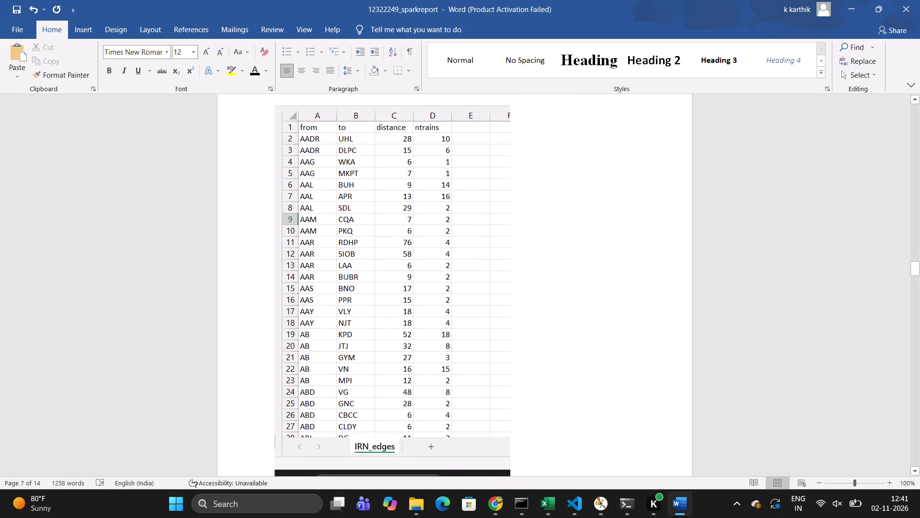
left_click(477, 275)
left_click_drag(511, 295, 492, 295)
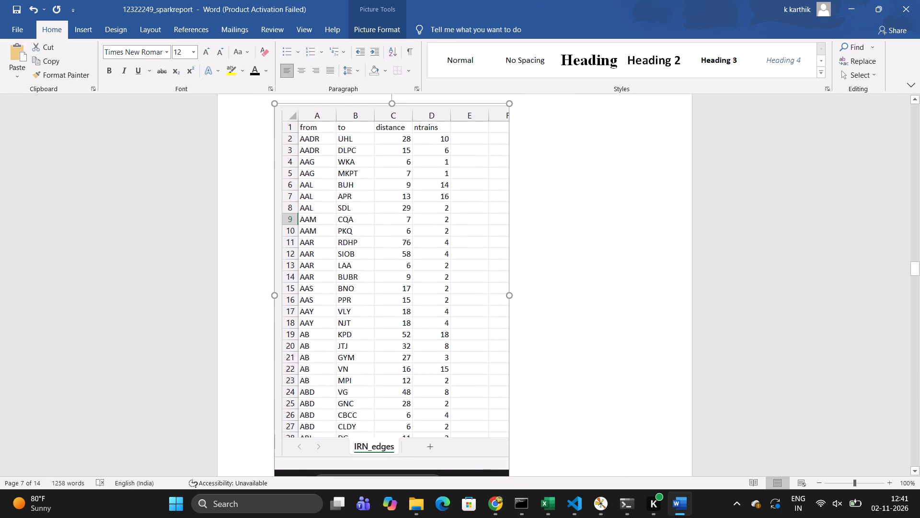
left_click_drag(492, 295, 459, 296)
Open the Visualizations folder inside Railway_Network_Optimization in File Explorer and select the railway_network image, checking it against ChatGPT's figure suggestions.
key("alt+Tab")
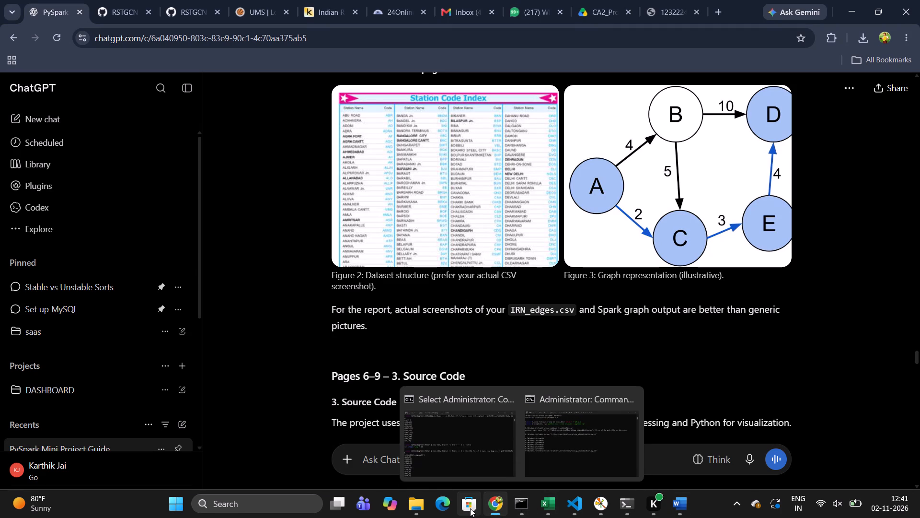
left_click(424, 508)
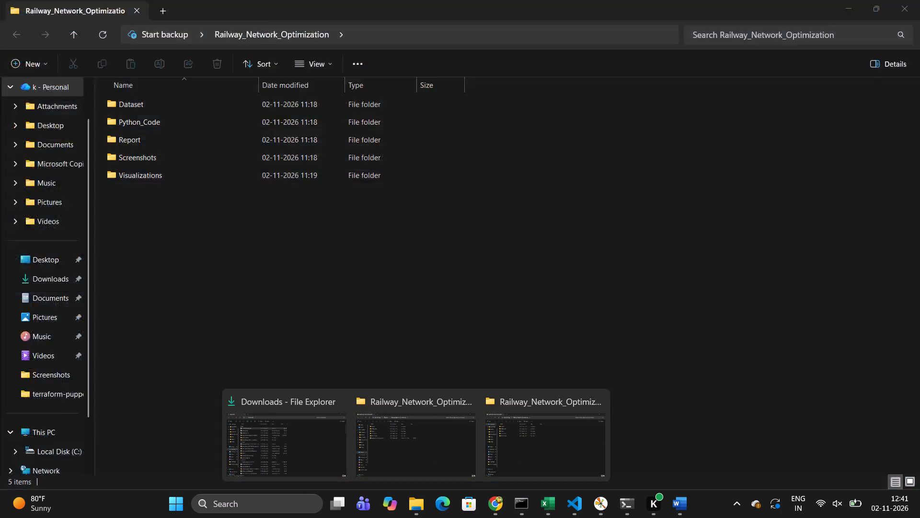
left_click(440, 435)
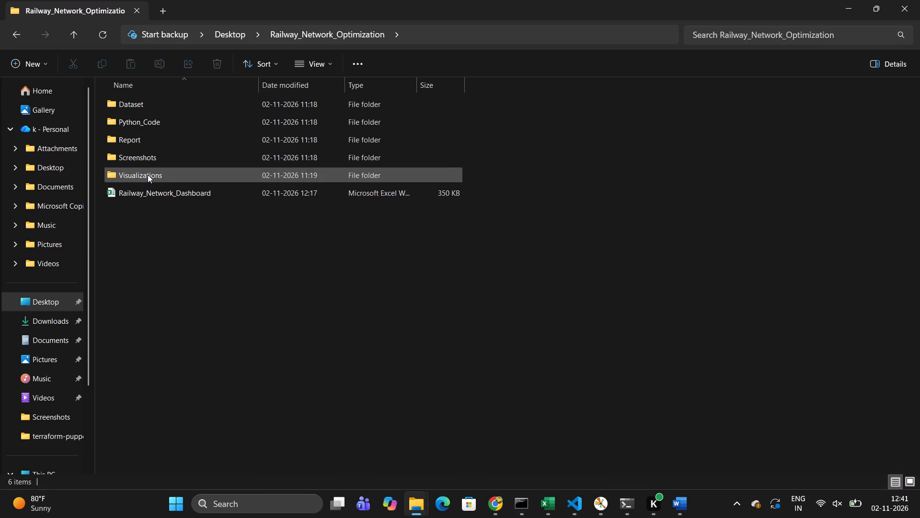
double_click(148, 175)
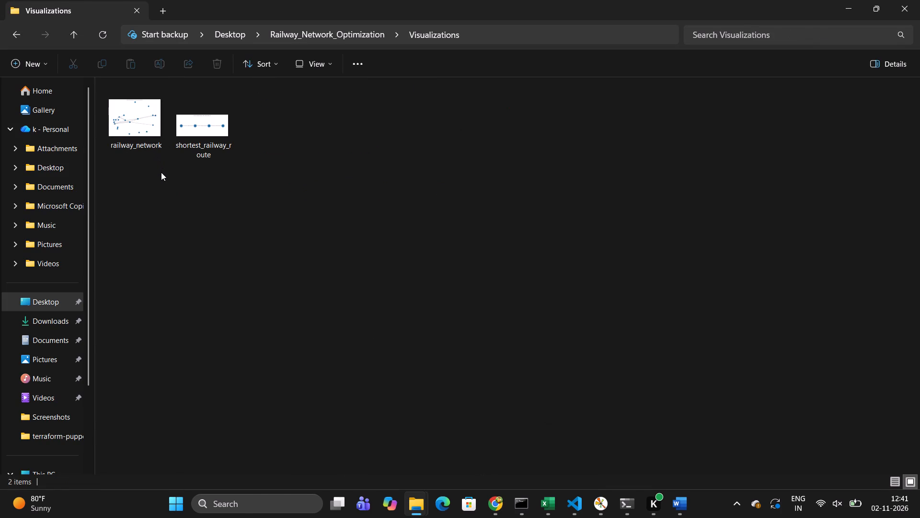
key("alt+Tab")
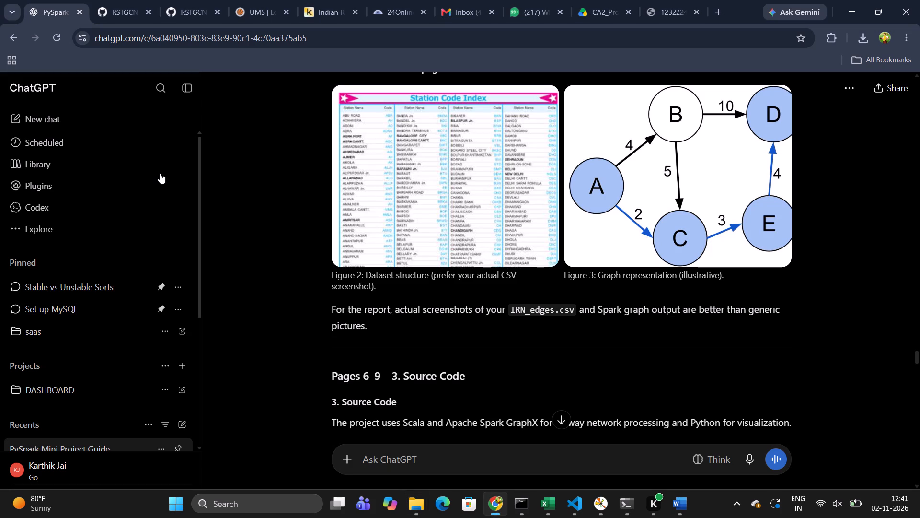
scroll(160, 173, "down", 1)
key("alt+Tab")
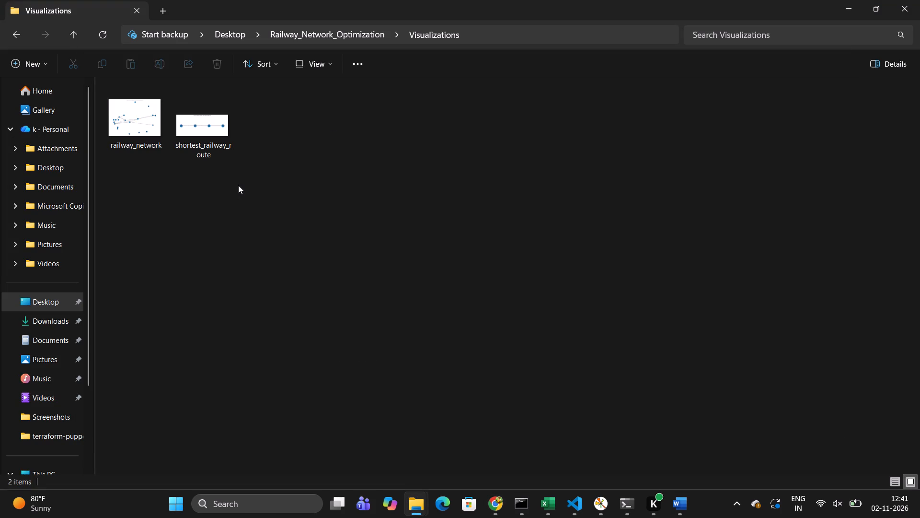
left_click(148, 131)
Return to ChatGPT and examine its figure and screenshot instructions for the source code, output and dashboard sections.
key("alt+Tab")
scroll(362, 225, "down", 6)
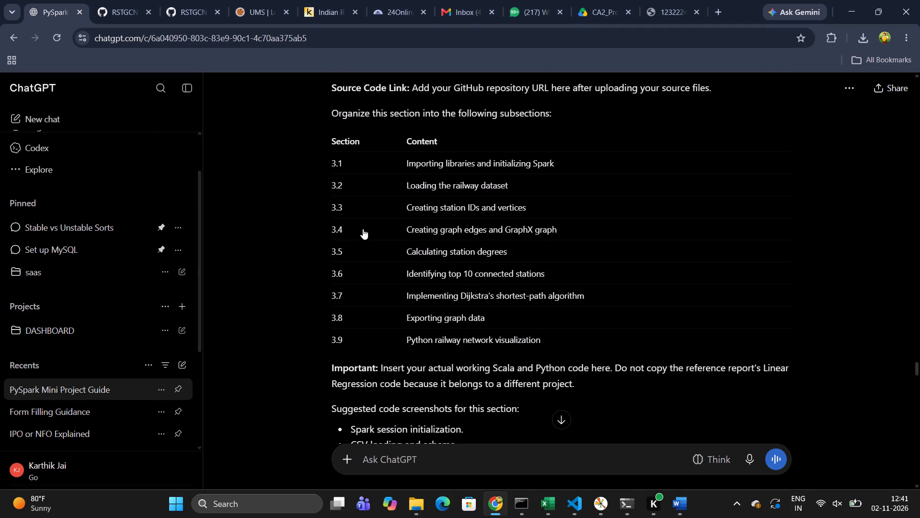
scroll(363, 229, "down", 14)
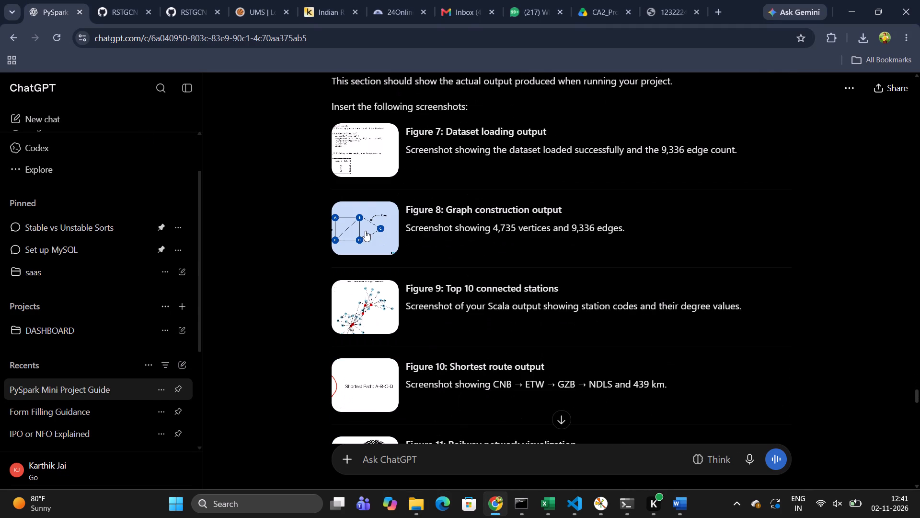
scroll(365, 231, "down", 6)
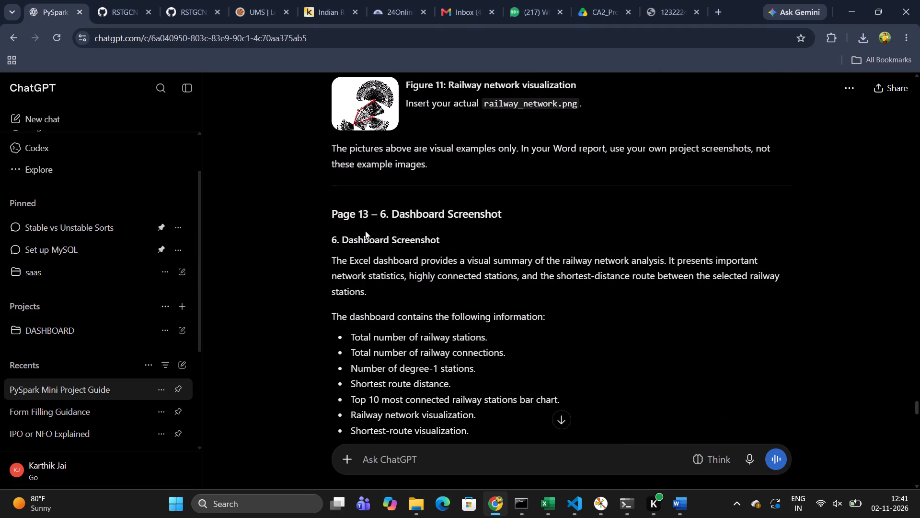
scroll(365, 231, "up", 15)
scroll(365, 231, "up", 9)
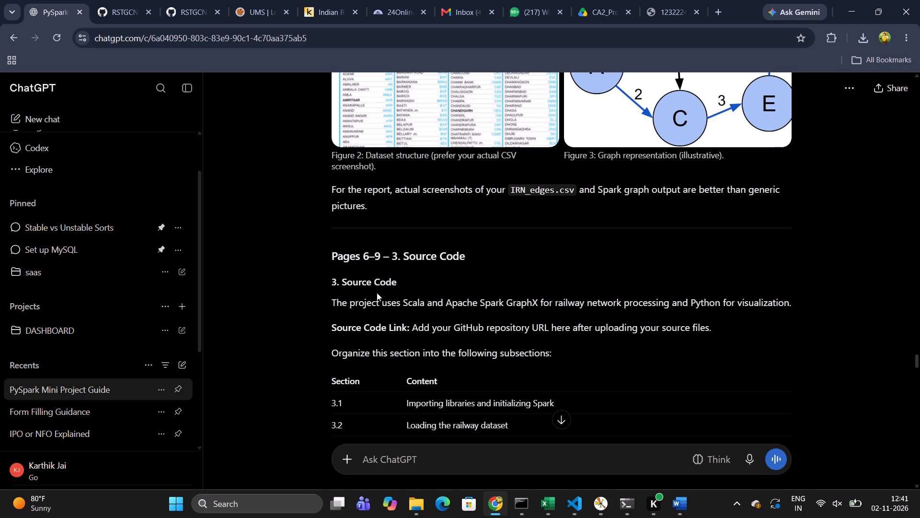
Copy ChatGPT's sentence about Scala, Apache Spark GraphX and Python, and paste it beneath the "3.Source Code" heading in the Word report.
scroll(378, 296, "down", 1)
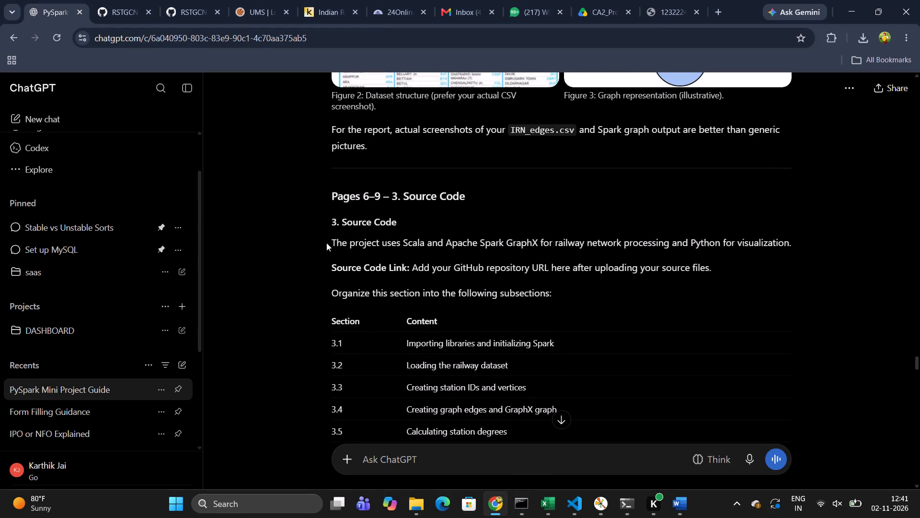
left_click_drag(333, 241, 818, 244)
key("ctrl+c")
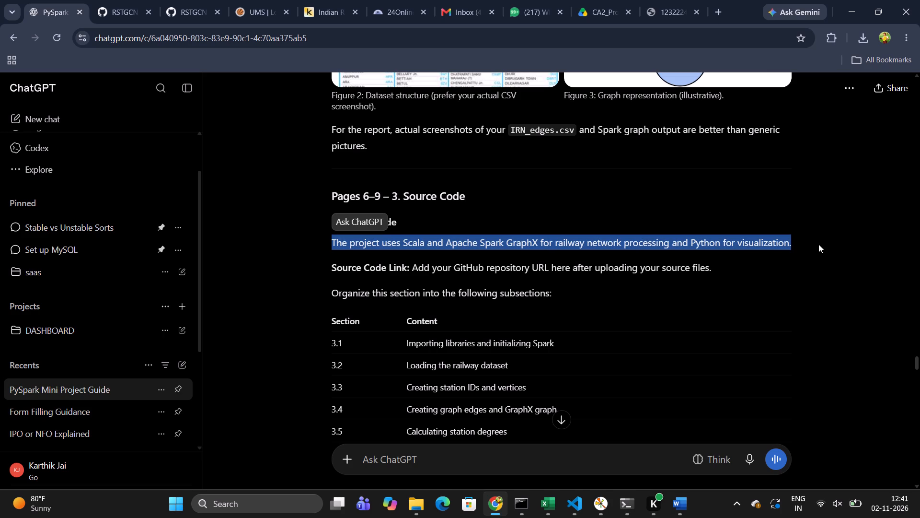
key("alt+Tab")
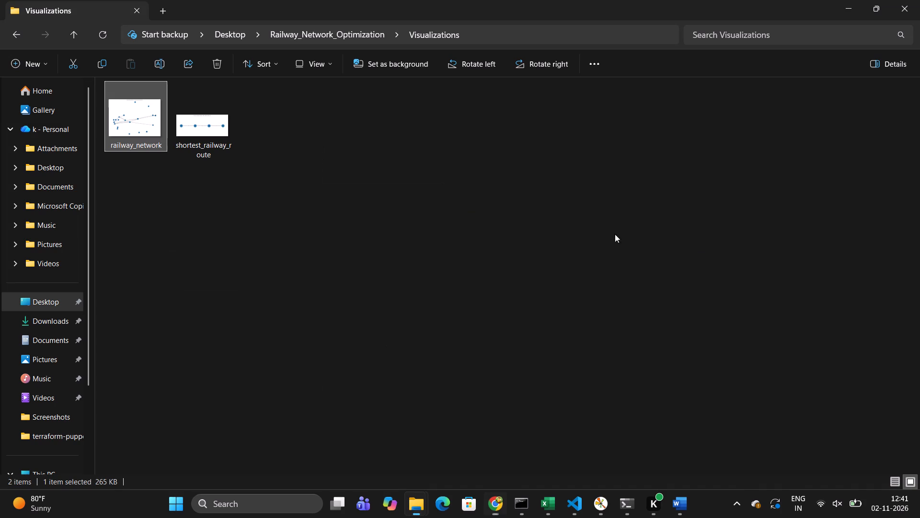
key("alt+Tab")
key("alt+Tab")
key("alt+Tab")
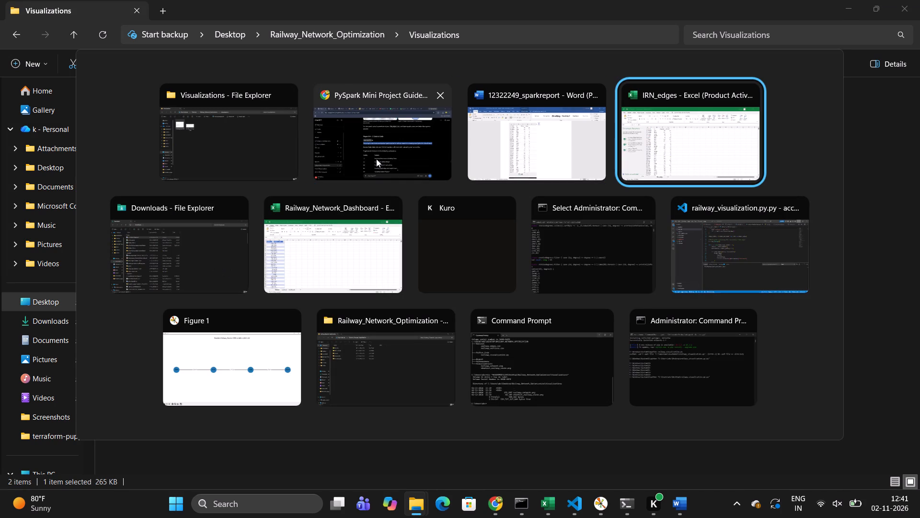
left_click(517, 149, "alt")
scroll(437, 224, "down", 5)
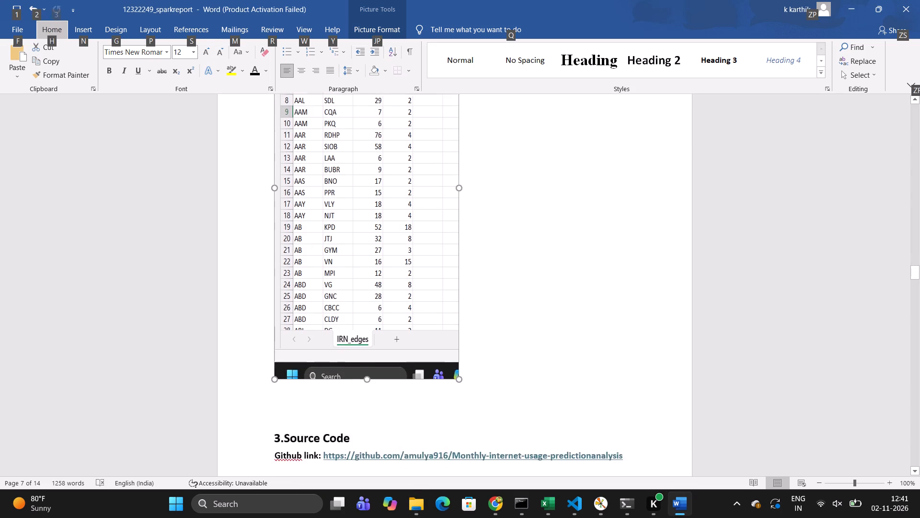
scroll(417, 240, "down", 3)
left_click(372, 316)
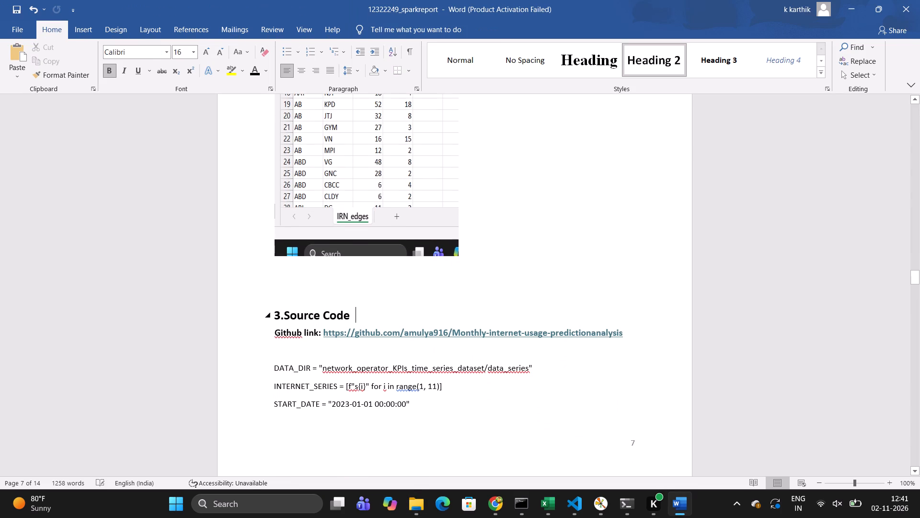
key("Return")
key("ctrl+v")
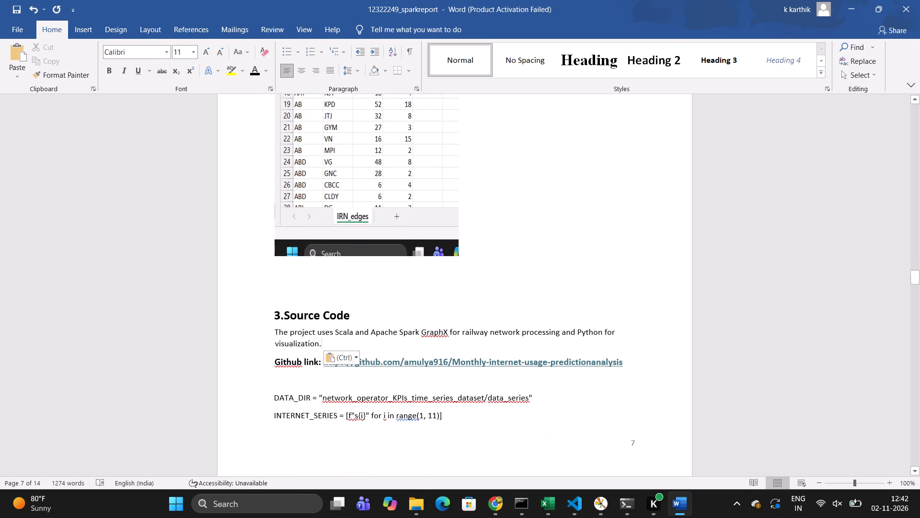
Delete the classmate's repository URL after "Github link:" in the Source Code section, leaving a trailing space.
left_click(631, 361)
key("BackSpace")
key("BackSpace")
key("BackSpace")
key("BackSpace")
key("BackSpace")
key("BackSpace")
key("BackSpace")
key("BackSpace")
key("BackSpace")
key("BackSpace")
key("BackSpace")
key("BackSpace")
key("BackSpace")
key("BackSpace")
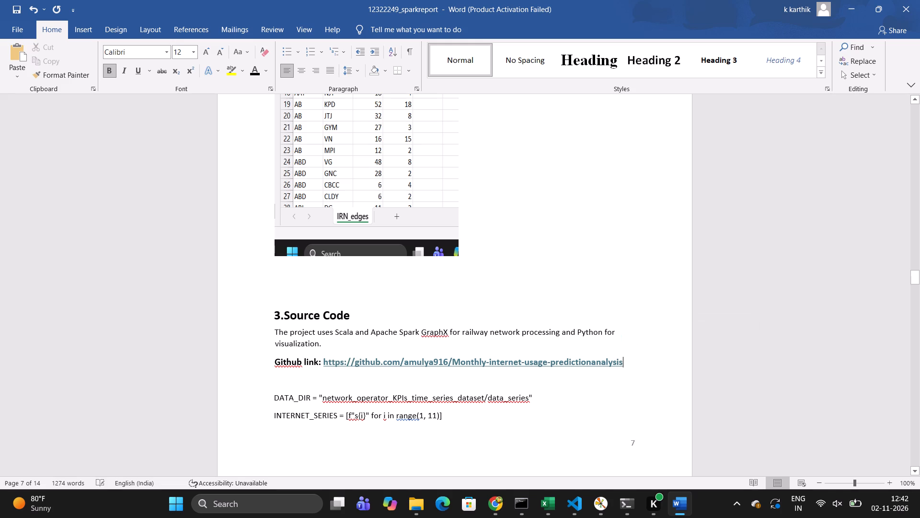
key("BackSpace")
key("BackSpace")
key("BackSpace")
key("BackSpace")
key("BackSpace")
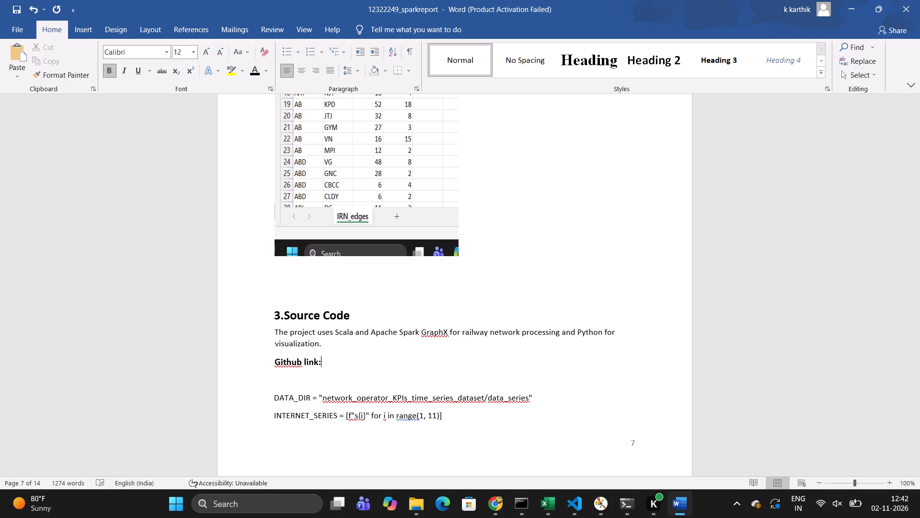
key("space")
key("alt+Tab")
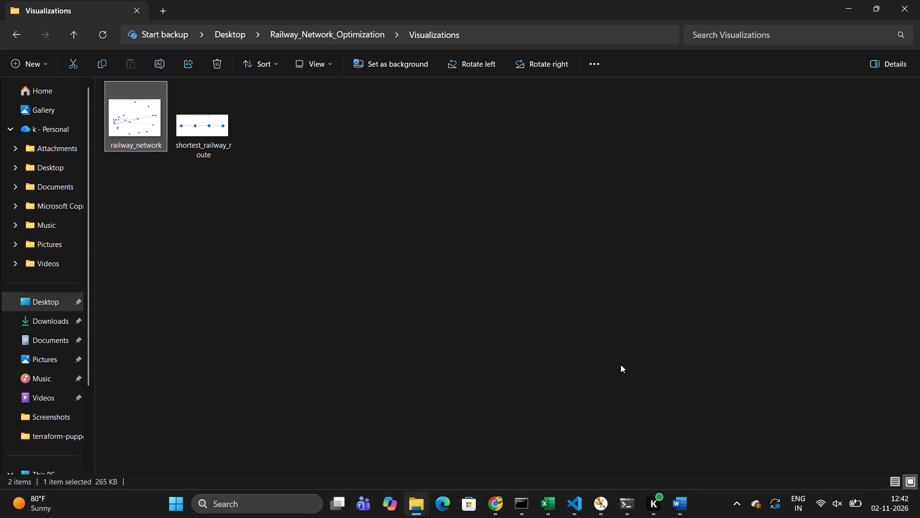
key("alt+Tab")
key("alt+Tab")
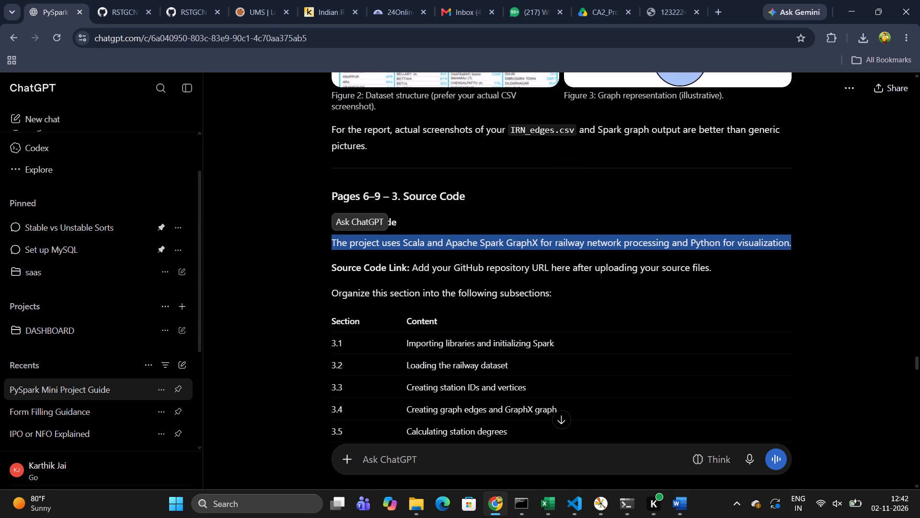
left_click_drag(327, 270, 520, 416)
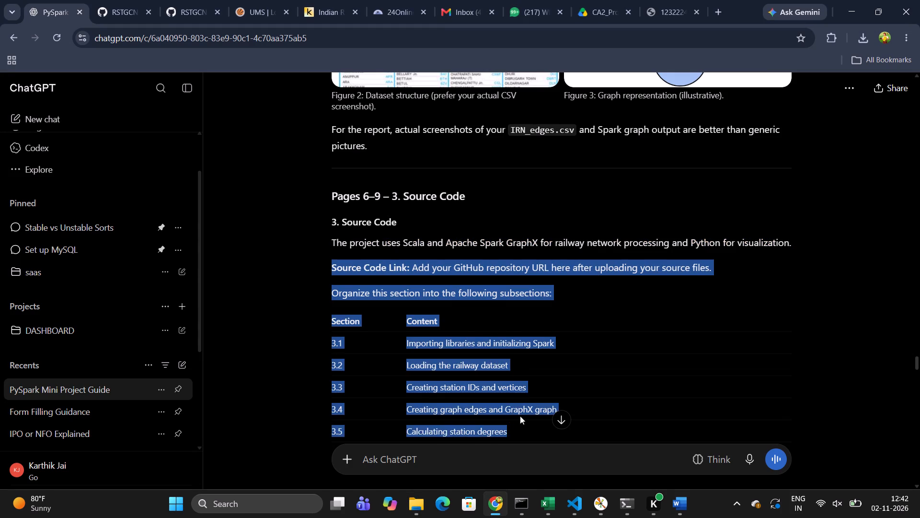
left_click_drag(520, 416, 750, 275)
key("ctrl+c")
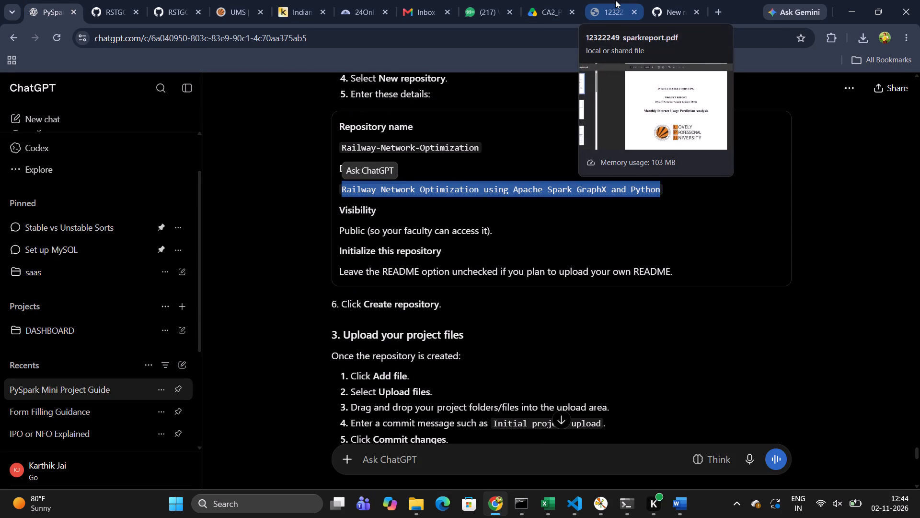
left_click(663, 0)
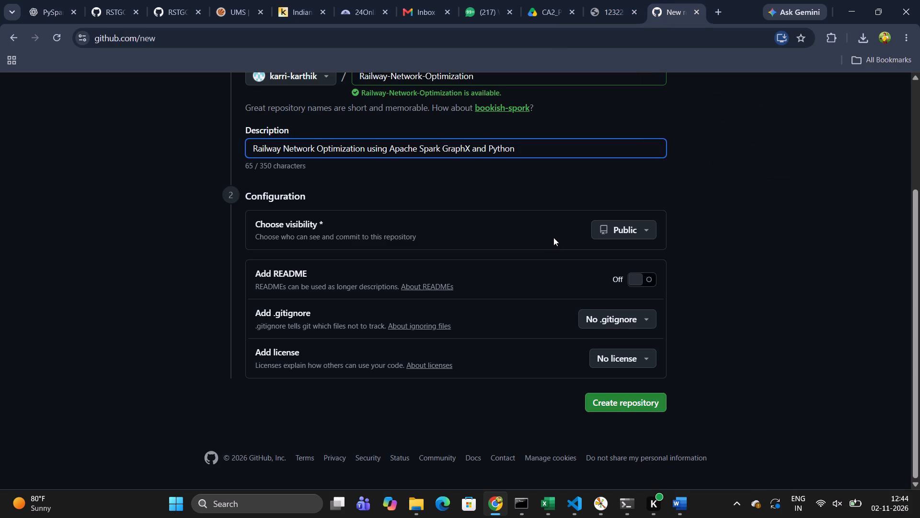
scroll(559, 241, "down", 3)
left_click(626, 397)
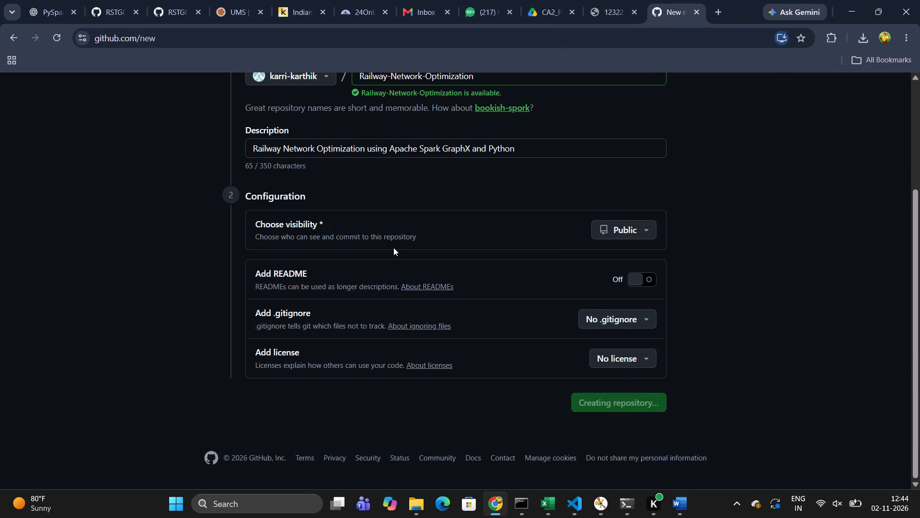
Examine the new repository's setup page and ChatGPT's instructions for uploading the project files.
scroll(341, 164, "up", 7)
scroll(368, 188, "down", 8)
scroll(458, 261, "down", 7)
scroll(459, 269, "up", 1)
scroll(331, 232, "down", 2)
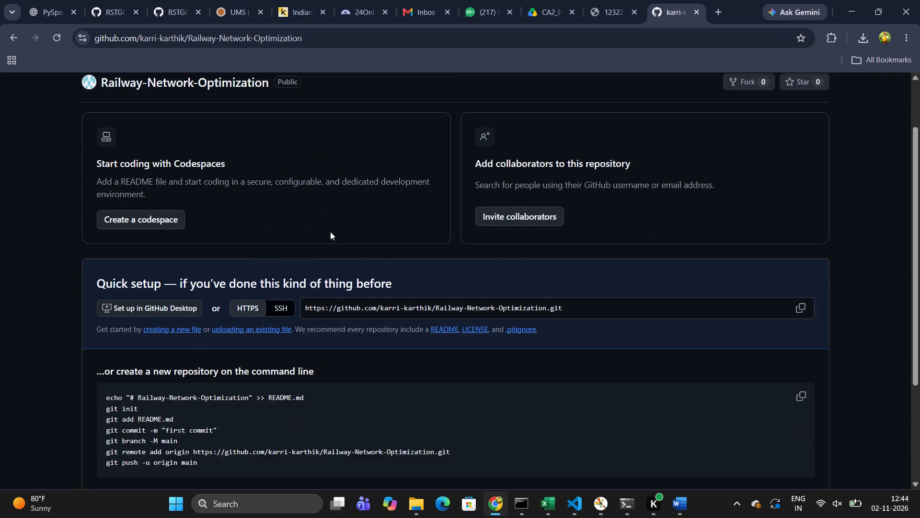
scroll(330, 232, "down", 4)
scroll(330, 232, "up", 8)
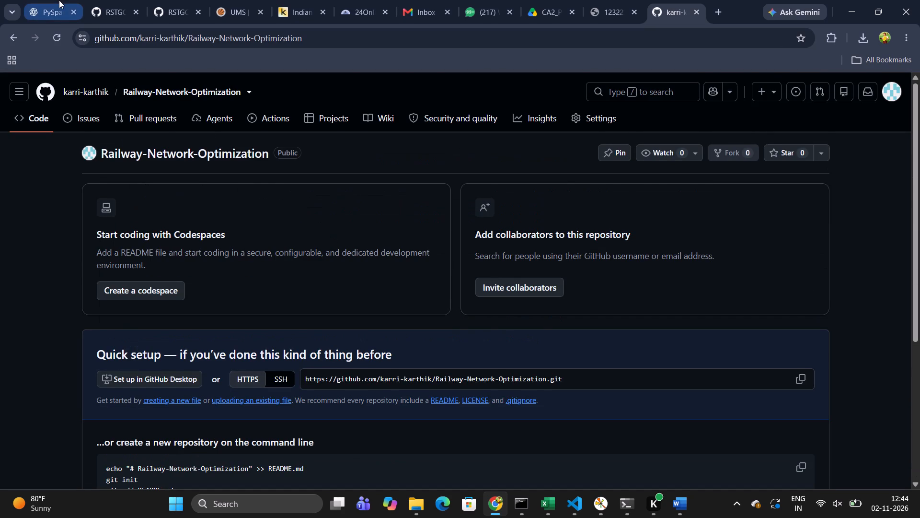
left_click(55, 0)
scroll(449, 241, "down", 2)
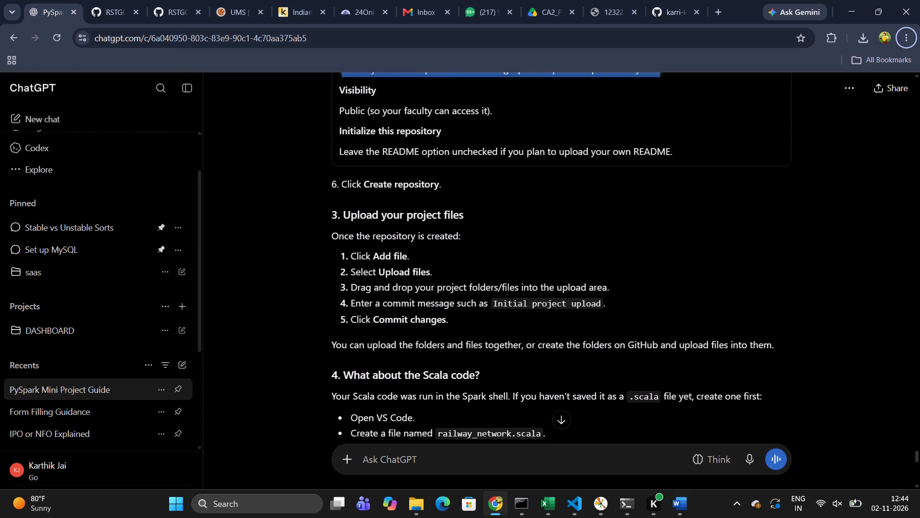
left_click(418, 252)
key("alt+Tab")
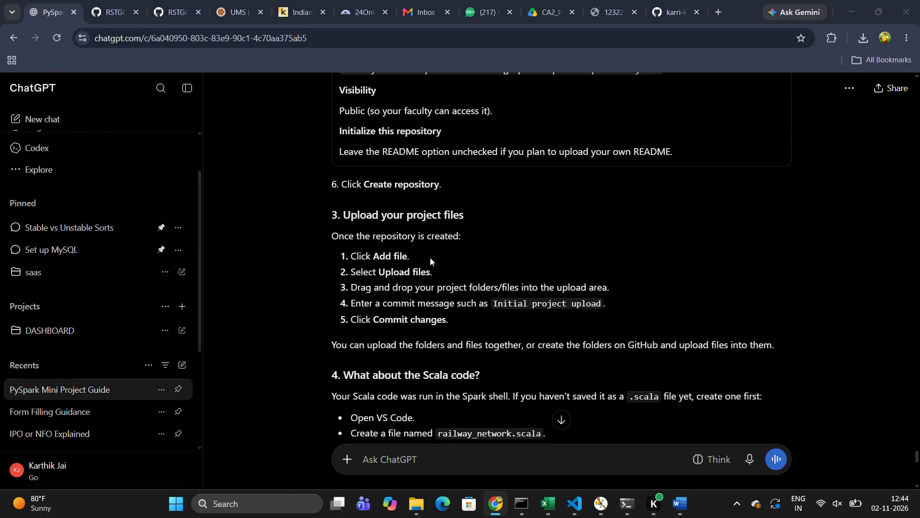
key("alt+Tab")
key("alt+Tab")
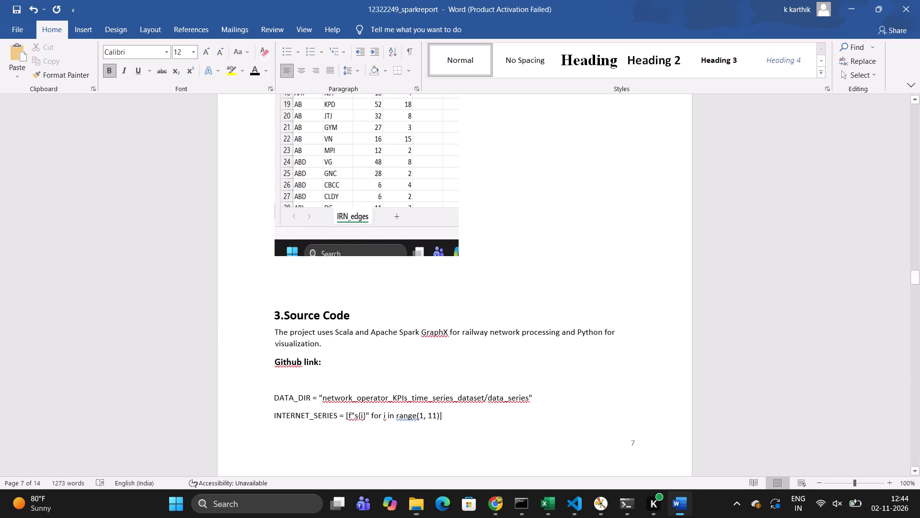
key("alt+Tab")
key("alt+Tab")
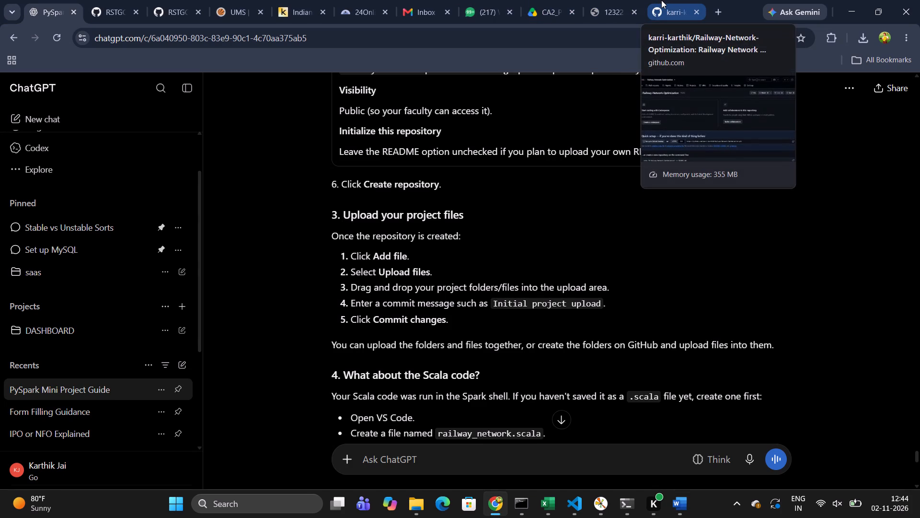
Look through the Railway-Network-Optimization repository page and GitHub's creation options for a way to add files.
left_click(661, 0)
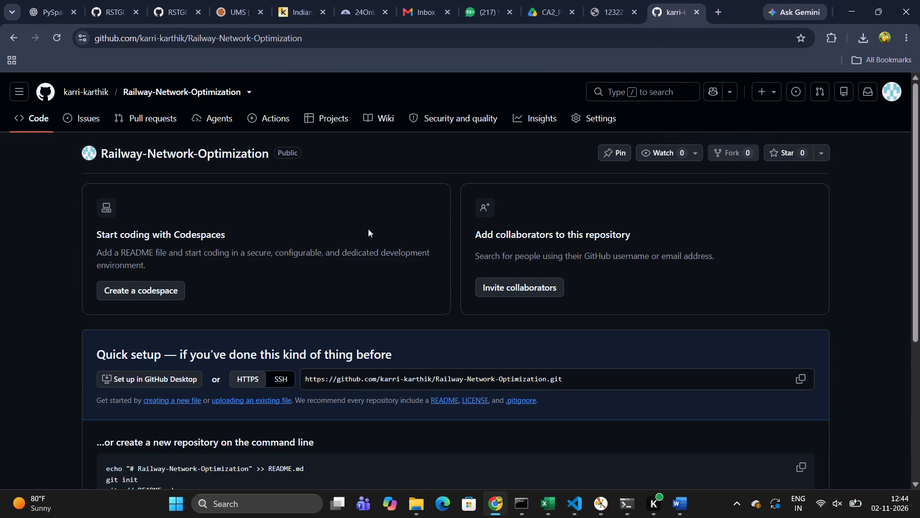
scroll(368, 229, "down", 1)
scroll(368, 231, "up", 5)
scroll(368, 231, "down", 1)
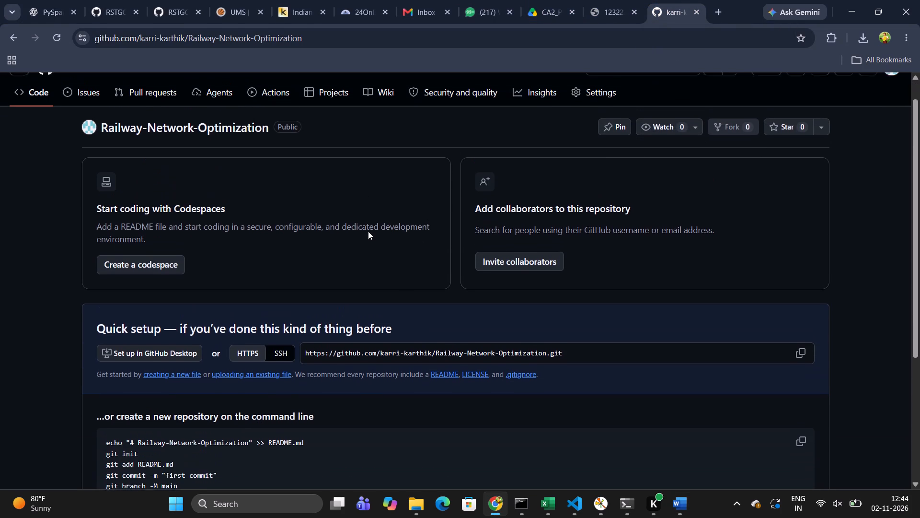
scroll(368, 231, "up", 1)
scroll(368, 231, "down", 6)
scroll(368, 231, "up", 6)
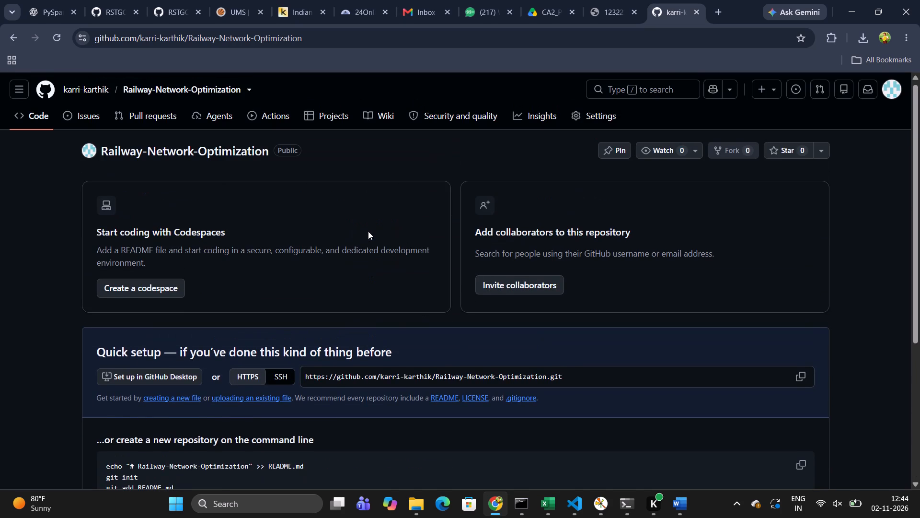
left_click(757, 86)
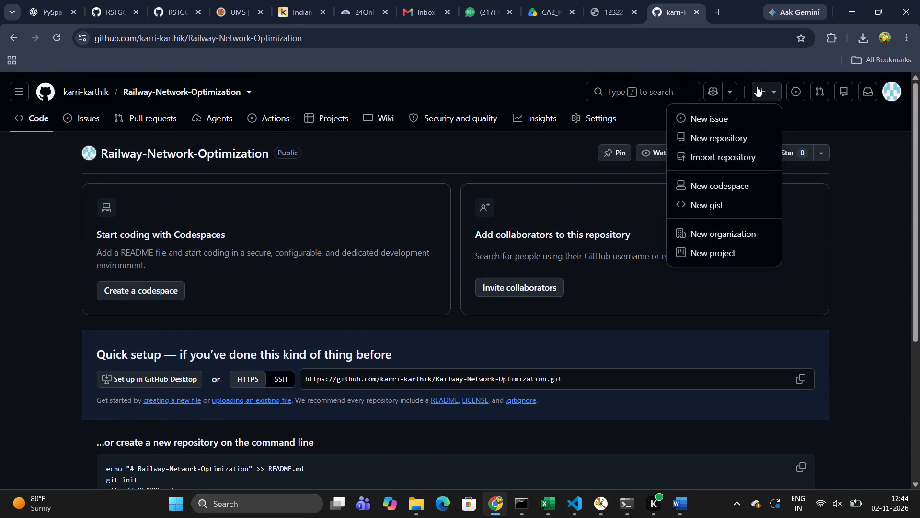
left_click(837, 206)
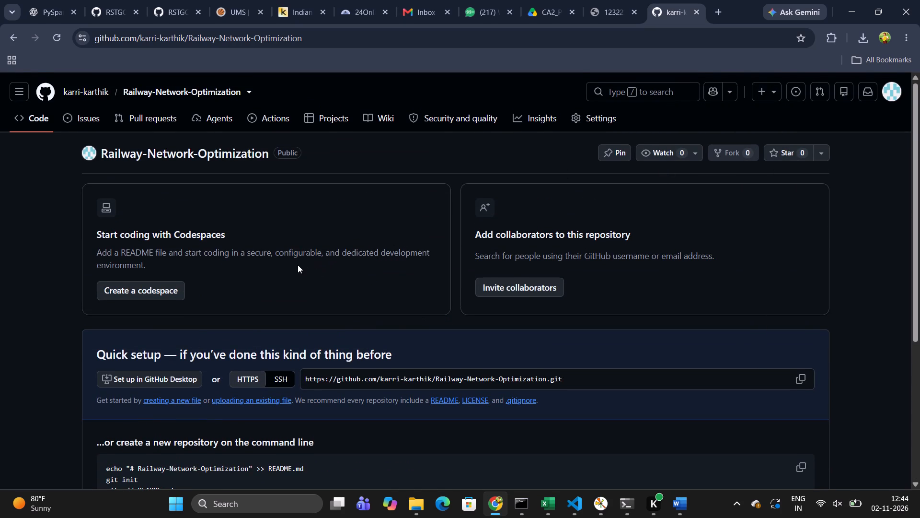
scroll(298, 265, "down", 1)
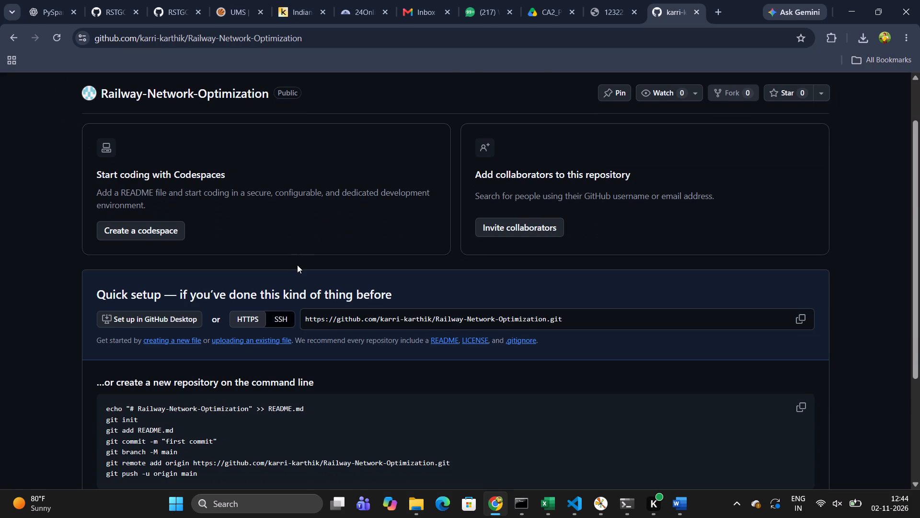
scroll(297, 265, "up", 3)
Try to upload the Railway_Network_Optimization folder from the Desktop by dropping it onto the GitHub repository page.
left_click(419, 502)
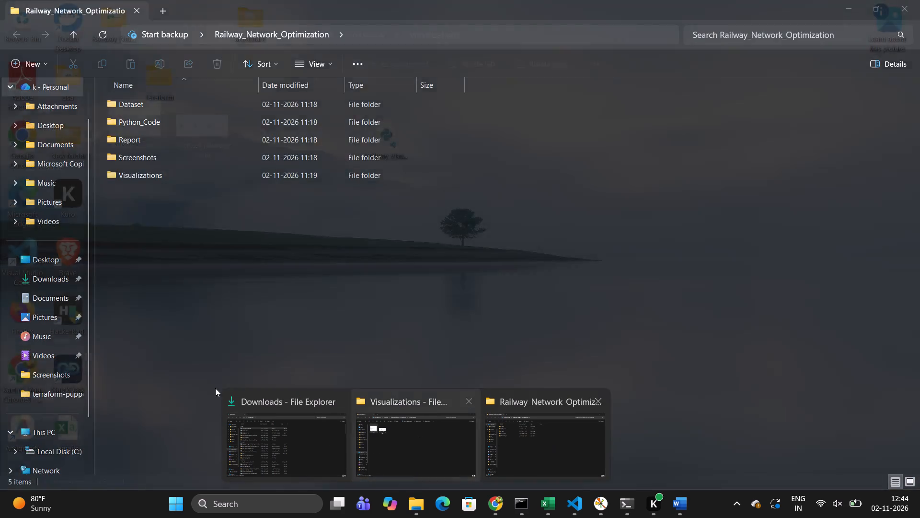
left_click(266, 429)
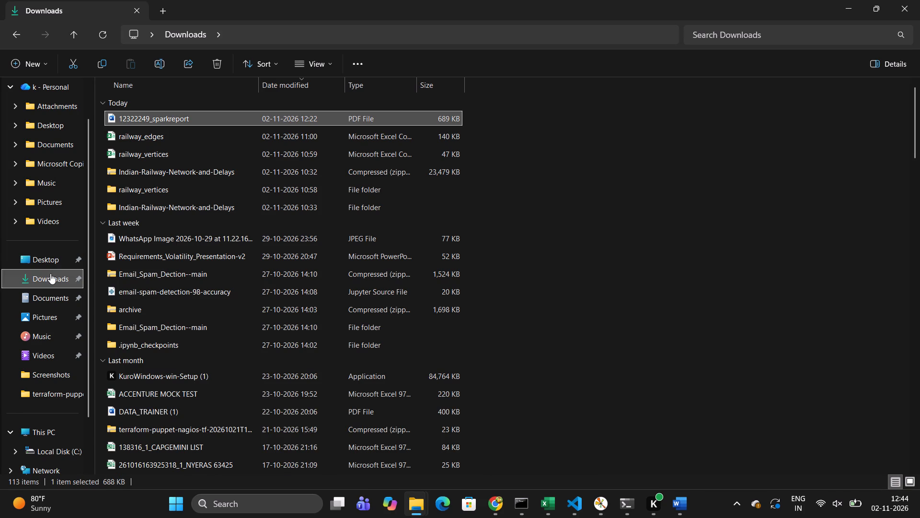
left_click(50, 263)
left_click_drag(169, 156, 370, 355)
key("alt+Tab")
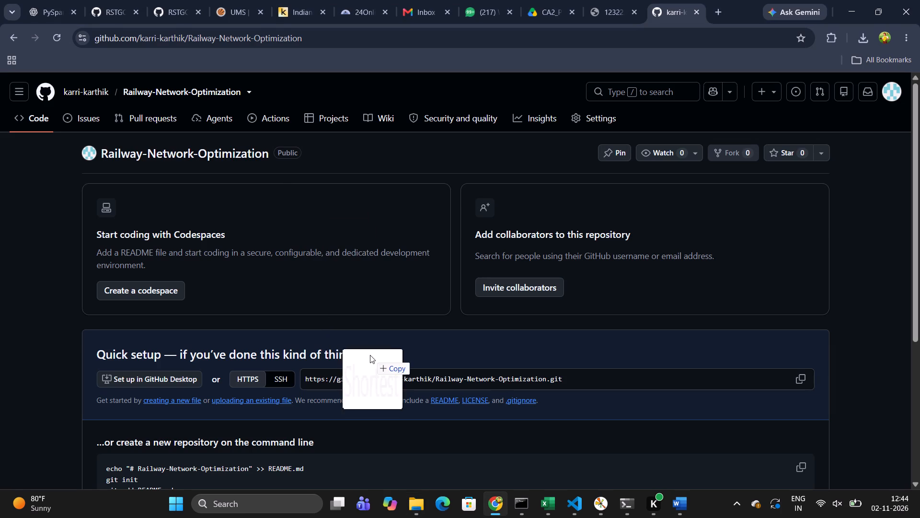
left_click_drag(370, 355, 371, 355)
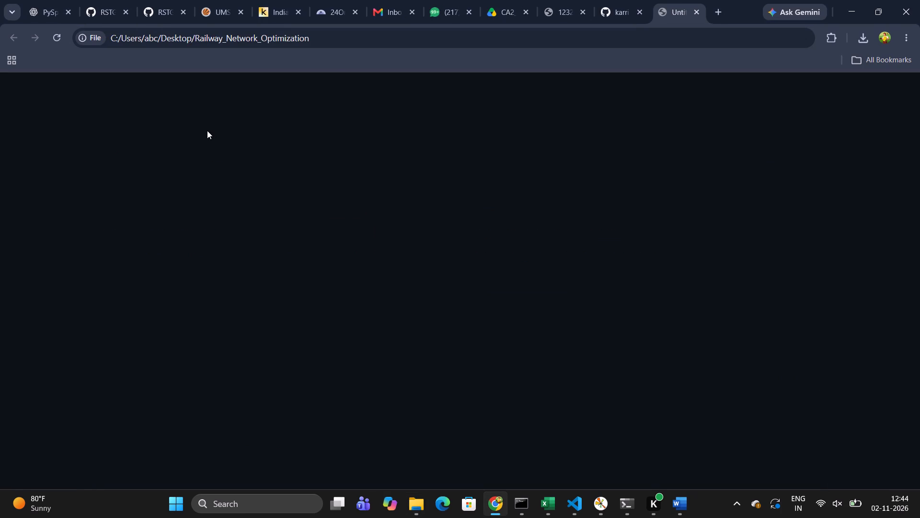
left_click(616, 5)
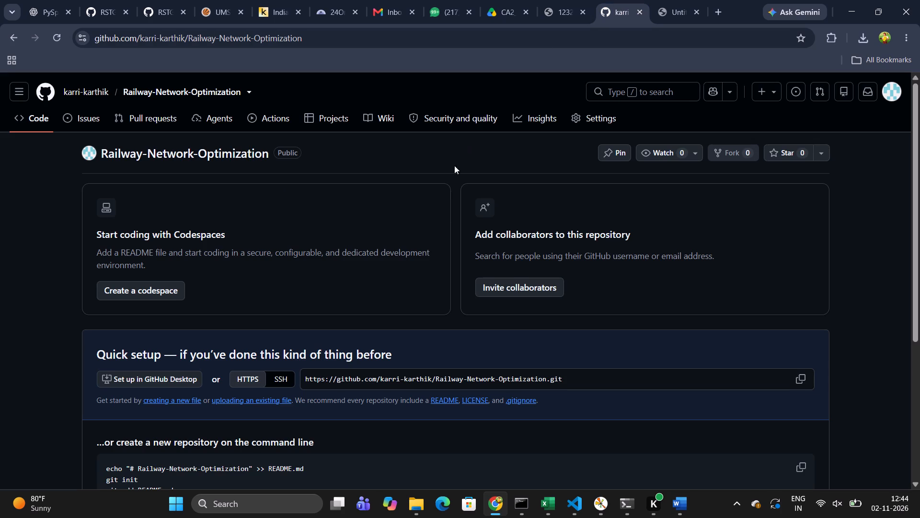
Examine the repository's setup page, the Desktop project folder and the codespace creation page for a way to upload the project.
scroll(393, 212, "down", 4)
scroll(391, 214, "up", 5)
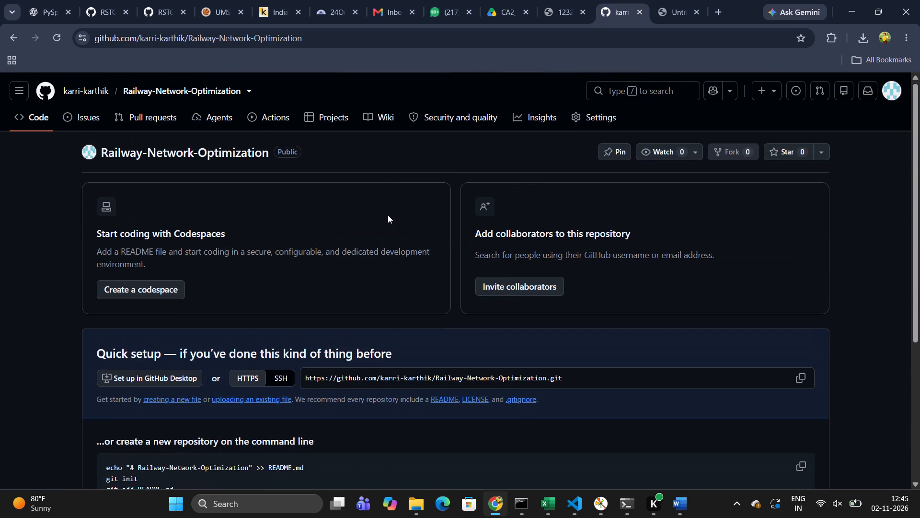
key("alt+Tab")
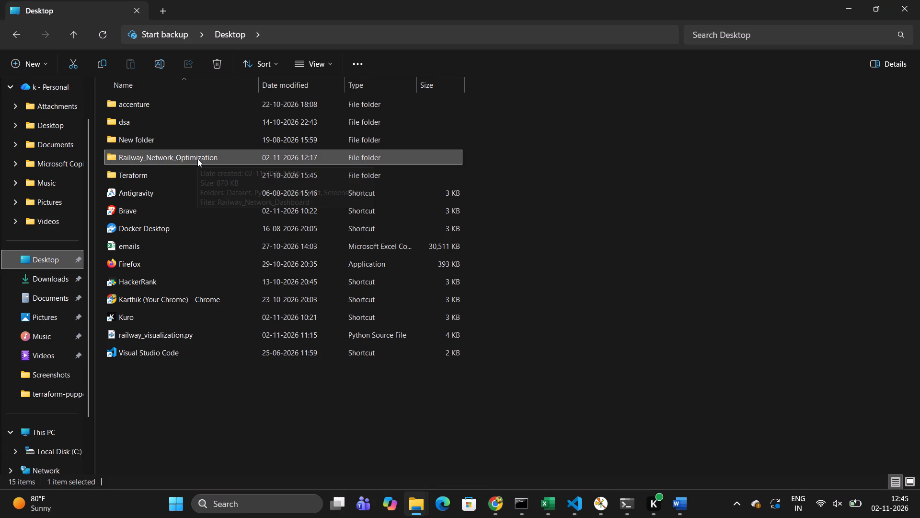
left_click(197, 158)
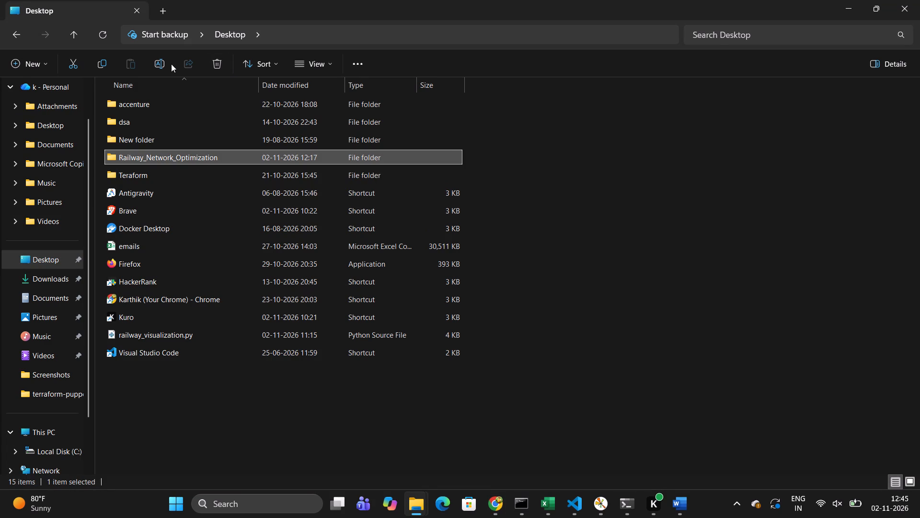
key("alt+Tab")
scroll(433, 313, "down", 1)
scroll(433, 313, "up", 3)
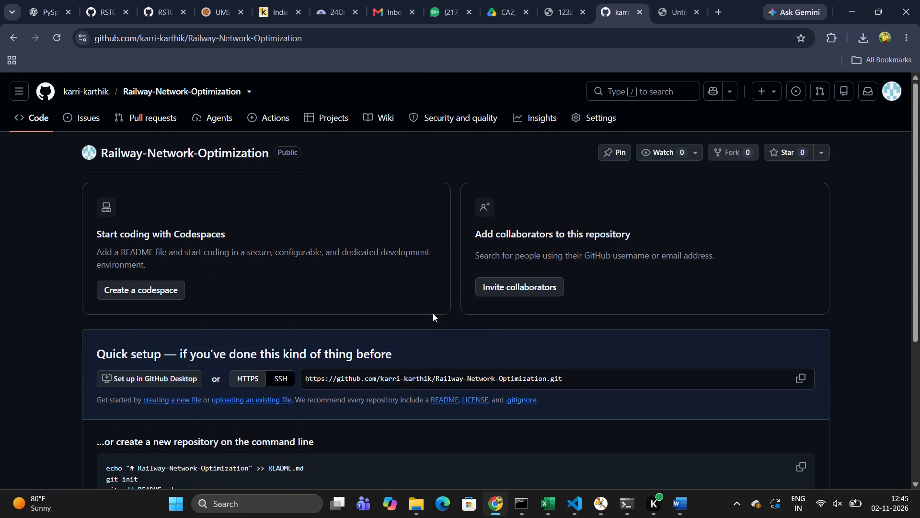
scroll(433, 313, "down", 3)
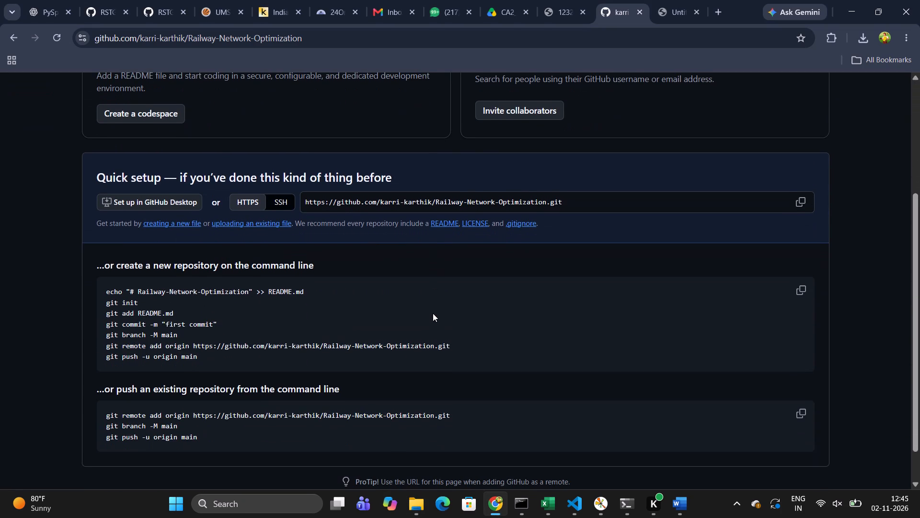
scroll(433, 313, "up", 1)
scroll(338, 286, "up", 4)
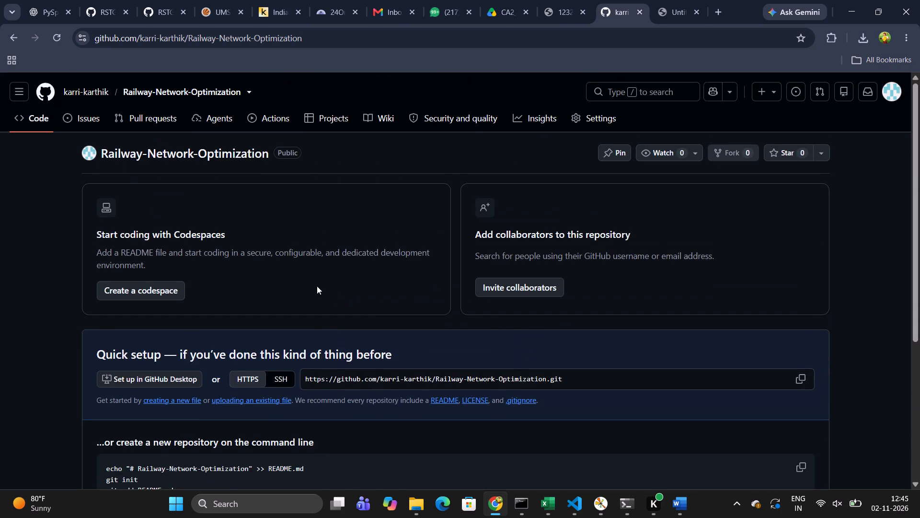
left_click(151, 283)
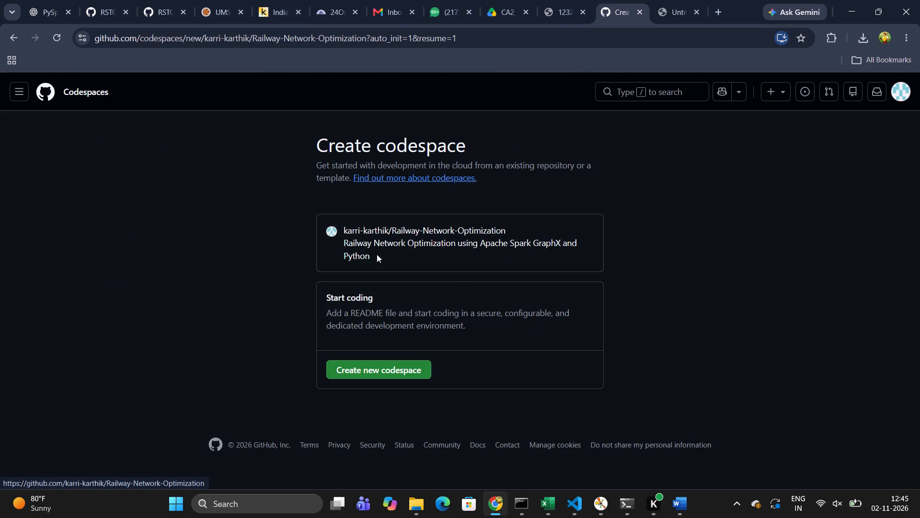
left_click(9, 35)
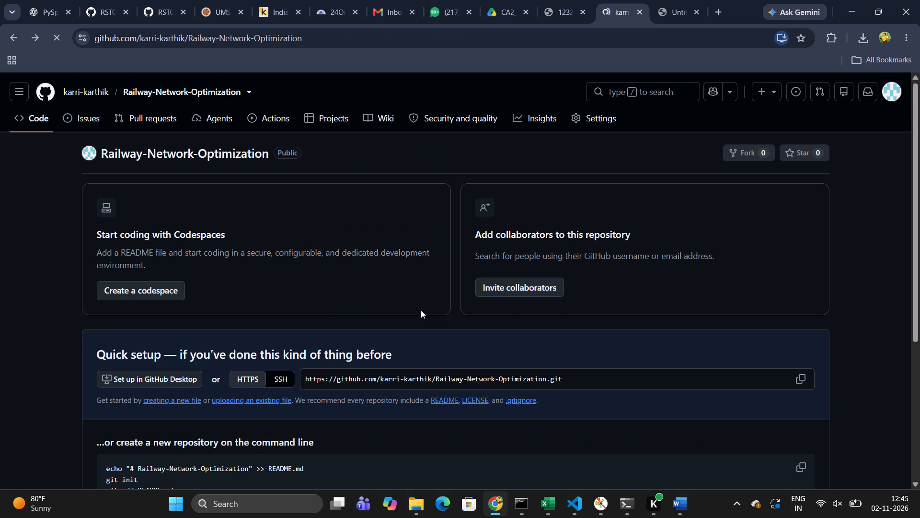
scroll(388, 291, "up", 3)
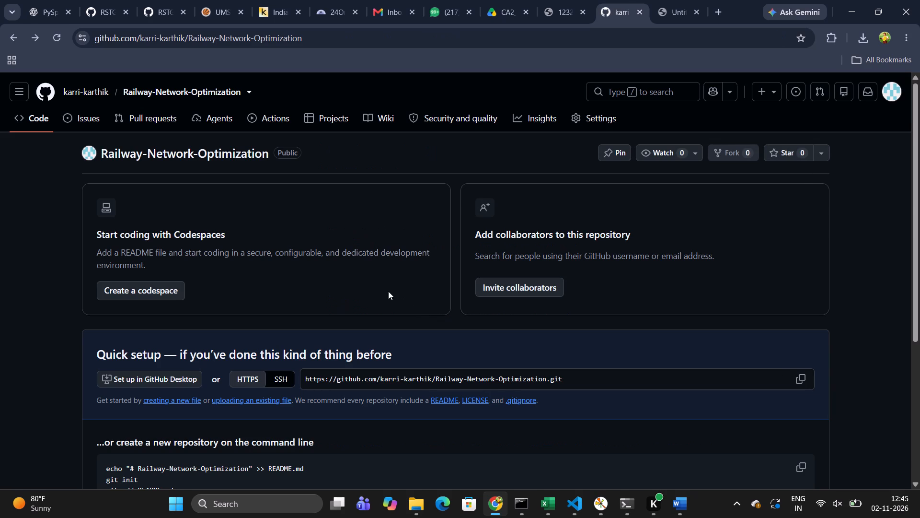
key("super+Print")
key("alt+Tab")
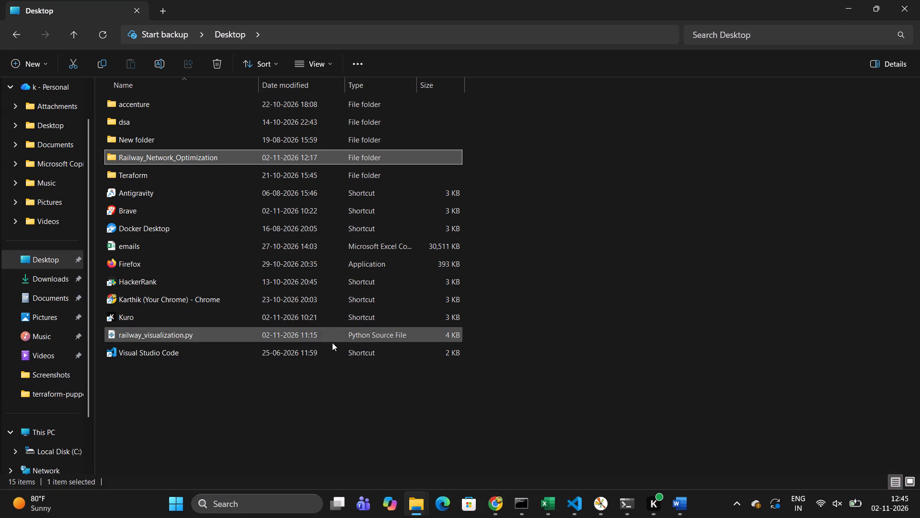
key("alt+Tab")
key("alt+Tab")
key("alt+Tab")
key("alt+Tab")
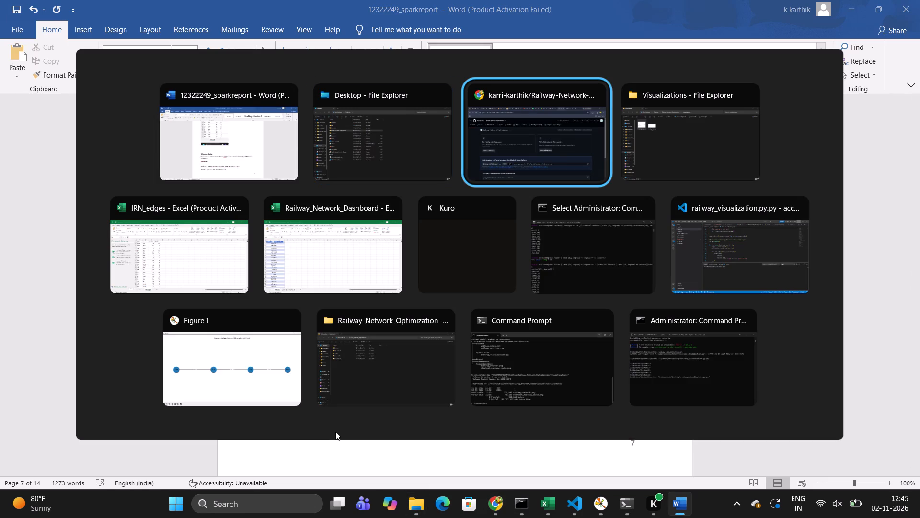
key("alt+Tab")
key("alt+Tab")
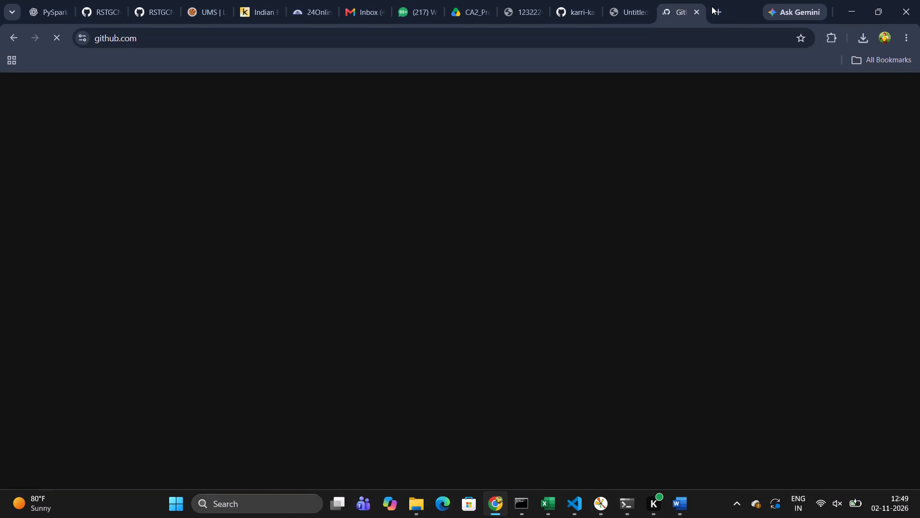
scroll(619, 199, "up", 8)
scroll(368, 232, "up", 6)
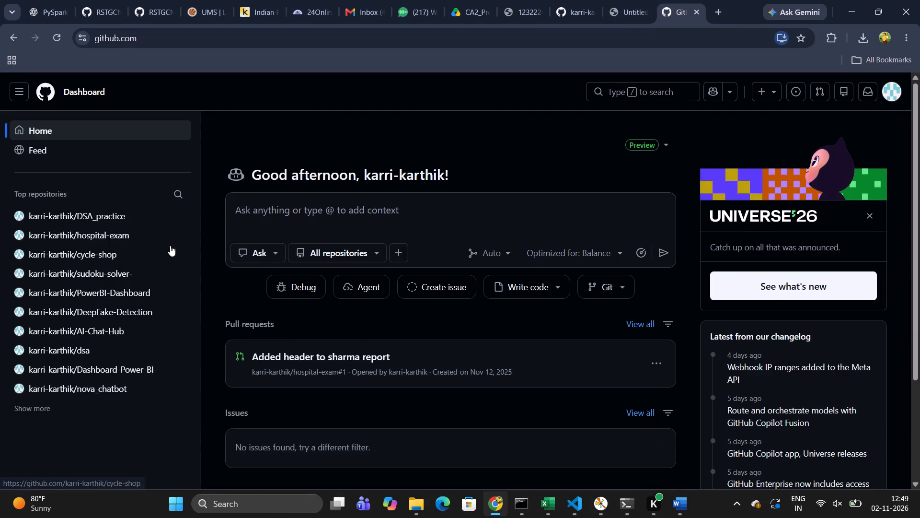
scroll(48, 240, "up", 1)
scroll(867, 203, "up", 1)
left_click(891, 86)
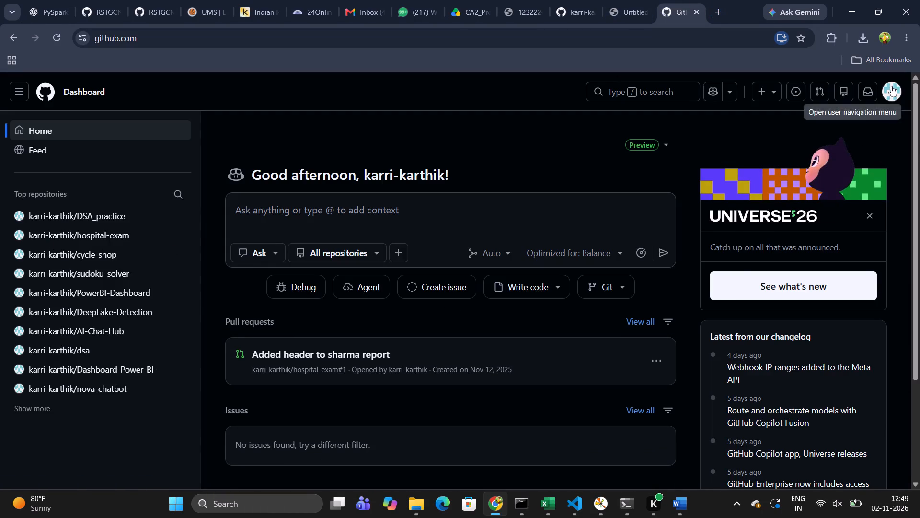
left_click(803, 197)
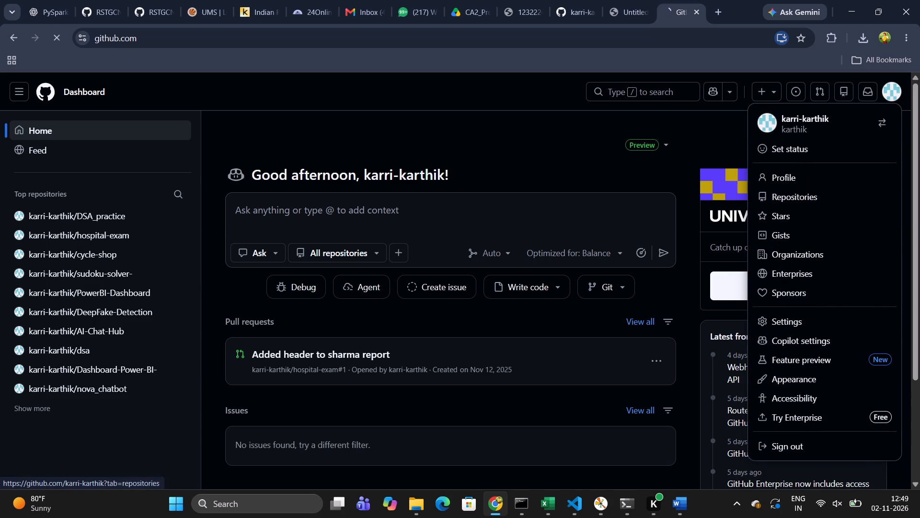
scroll(395, 239, "down", 3)
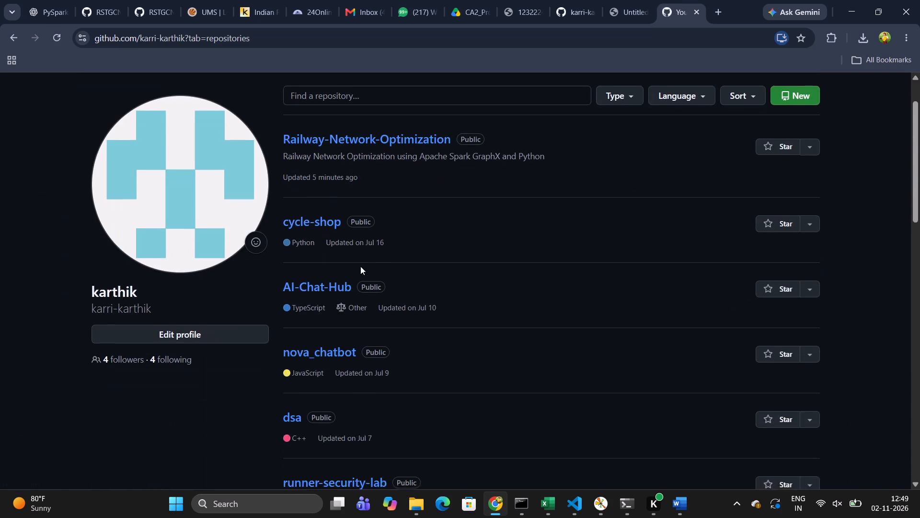
scroll(360, 266, "up", 5)
left_click(383, 202)
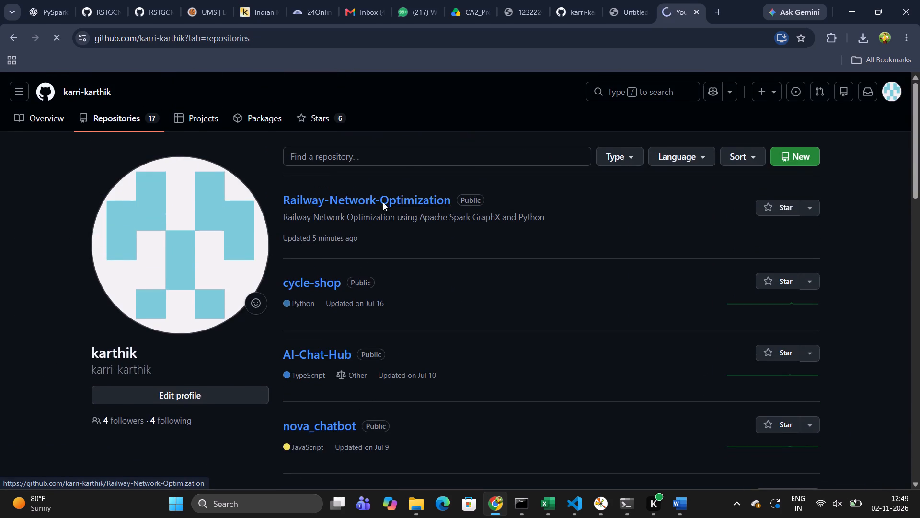
scroll(386, 227, "down", 6)
scroll(381, 231, "up", 6)
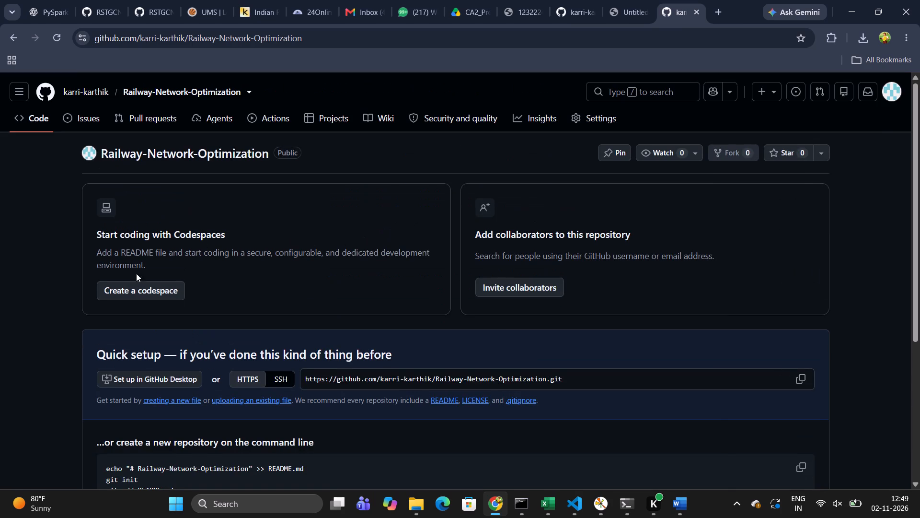
scroll(269, 379, "down", 1)
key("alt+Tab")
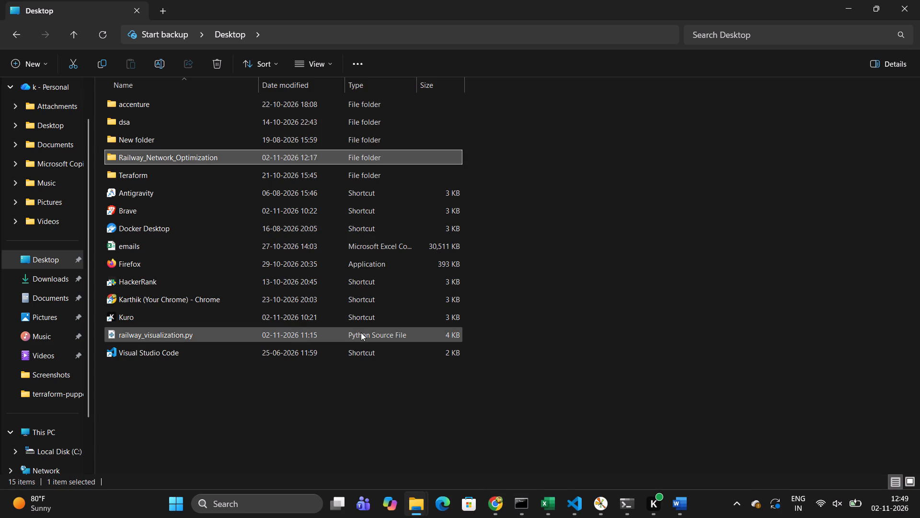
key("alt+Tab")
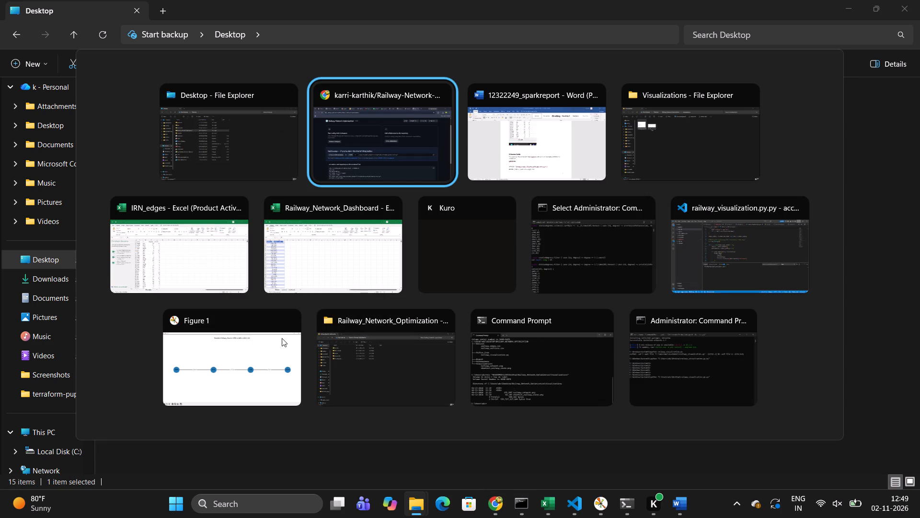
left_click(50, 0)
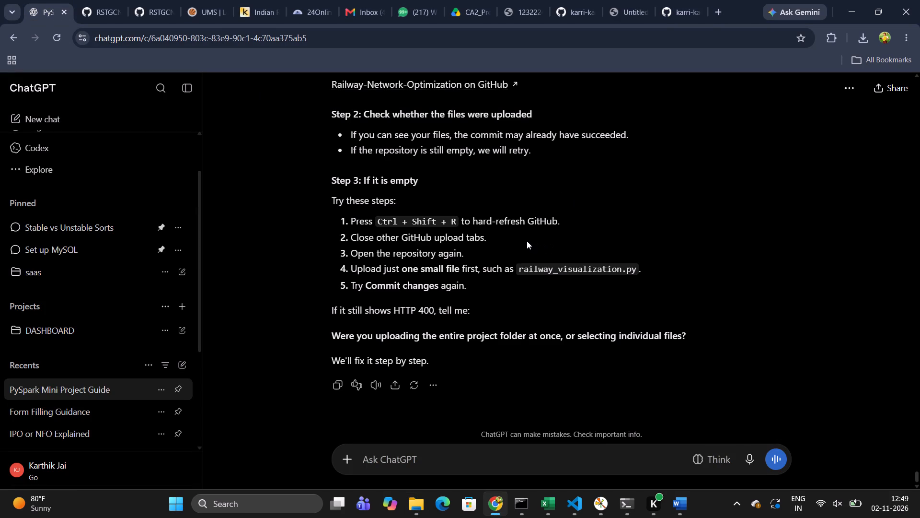
Open the page for uploading existing files to the Railway-Network-Optimization repository.
left_click(681, 1)
scroll(219, 270, "down", 2)
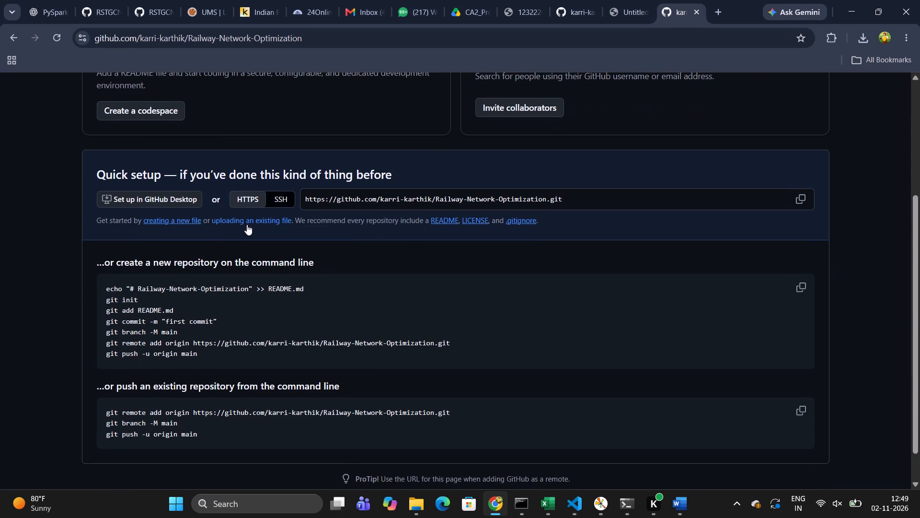
left_click(247, 224)
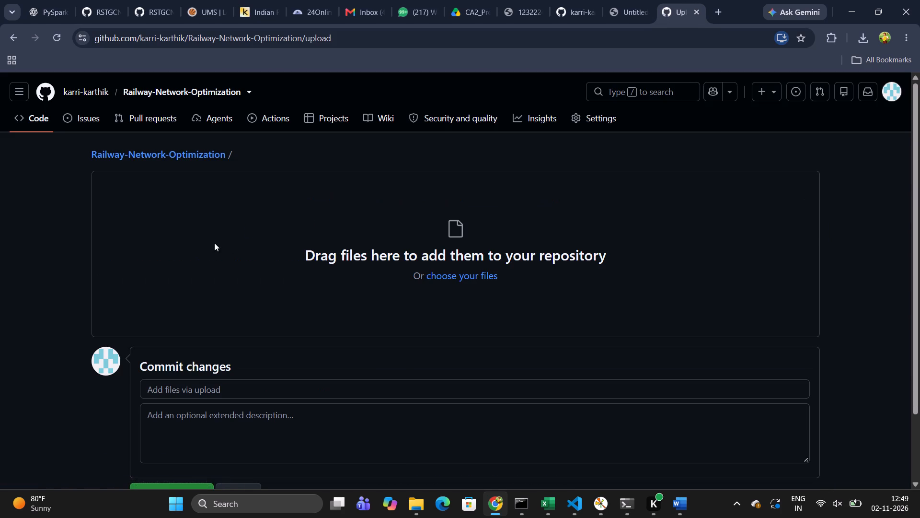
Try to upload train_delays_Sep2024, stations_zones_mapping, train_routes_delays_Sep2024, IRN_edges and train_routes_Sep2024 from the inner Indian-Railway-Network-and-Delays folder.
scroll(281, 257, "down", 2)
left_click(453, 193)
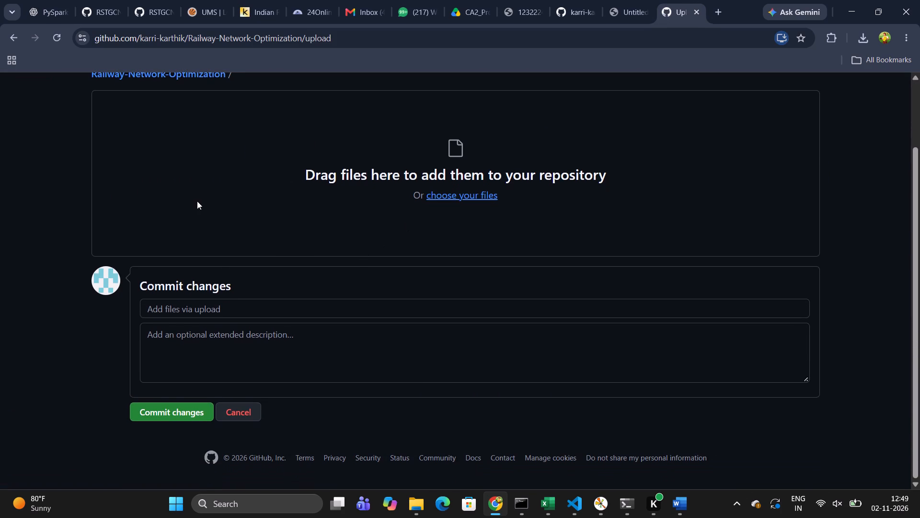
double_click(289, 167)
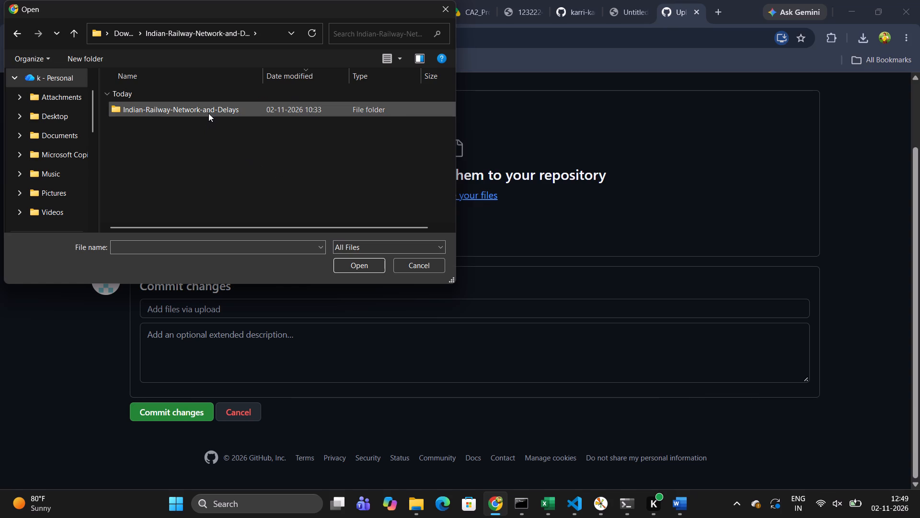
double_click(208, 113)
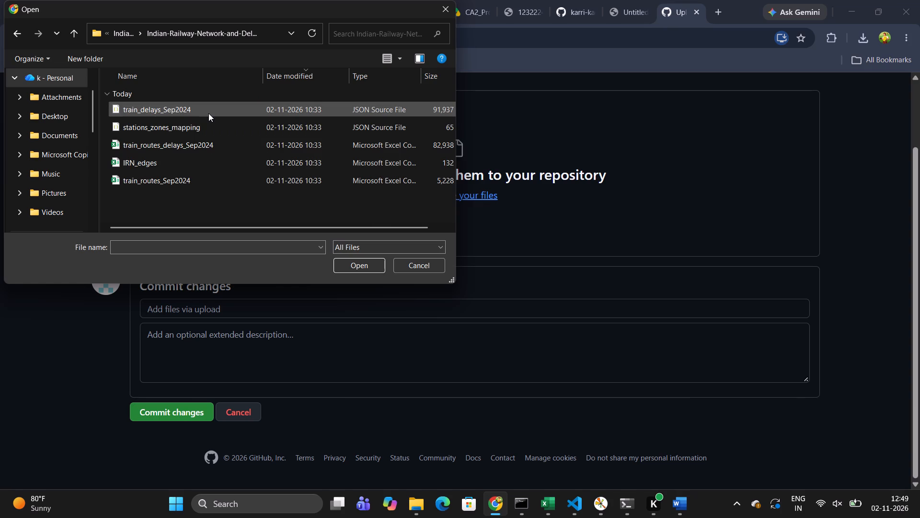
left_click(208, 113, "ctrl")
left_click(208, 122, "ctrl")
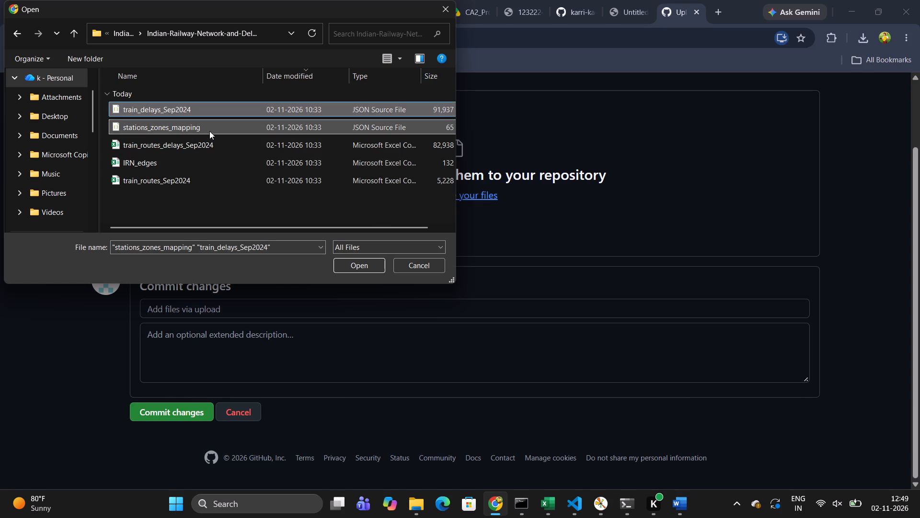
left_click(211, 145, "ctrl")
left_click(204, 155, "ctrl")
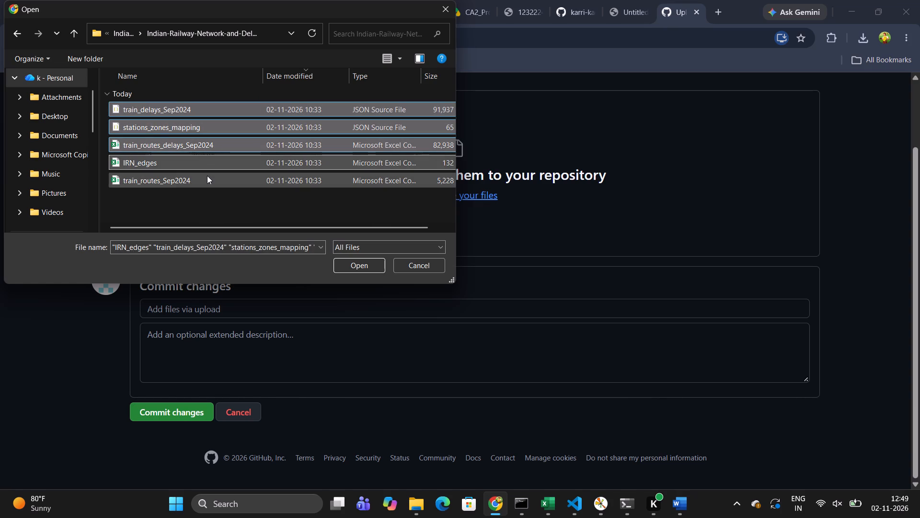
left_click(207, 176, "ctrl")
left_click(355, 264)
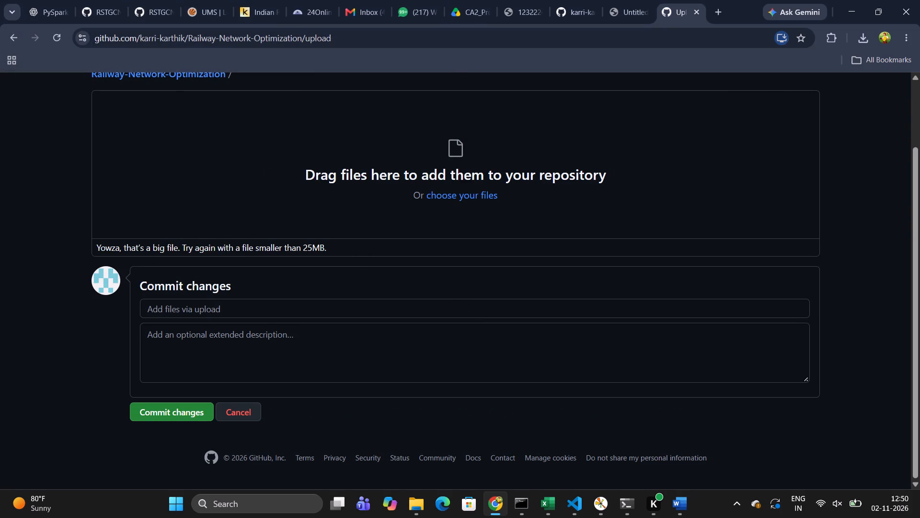
Check the contents of the Railway_Network_Optimization folder on the Desktop in File Explorer.
left_click(419, 507)
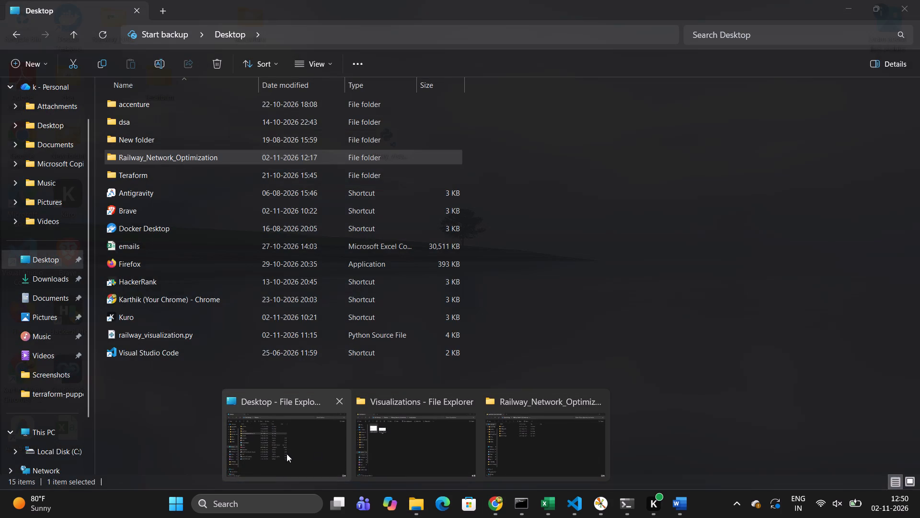
left_click(287, 454)
double_click(236, 155)
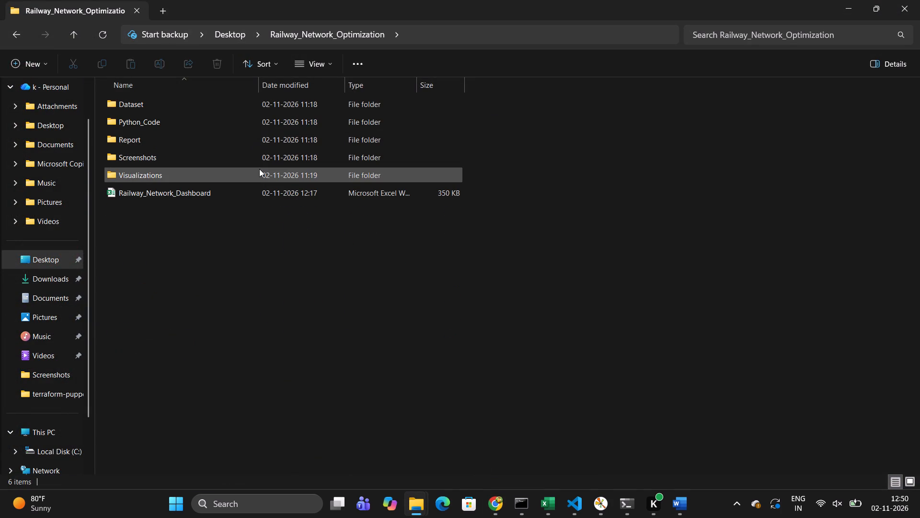
left_click(847, 5)
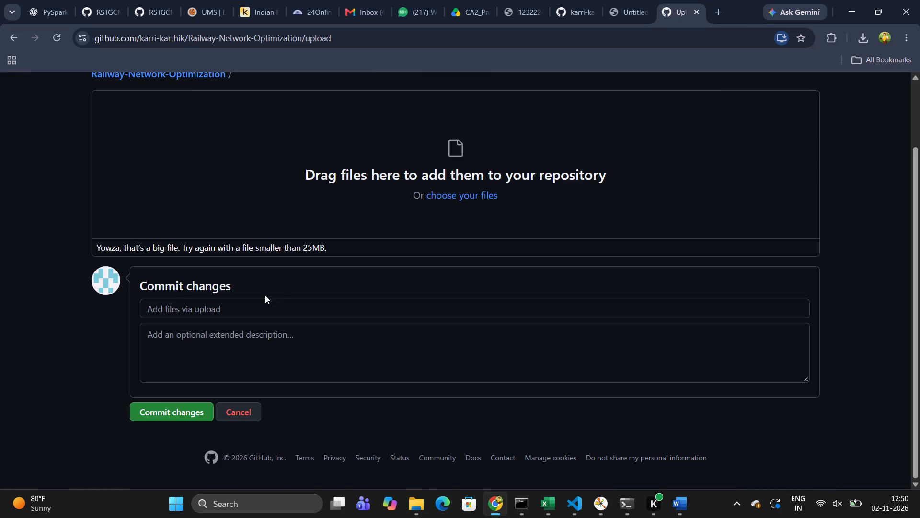
Upload only IRN_edges and train_routes_Sep2024 from the Indian-Railway-Network-and-Delays folder to the repository's upload page.
scroll(265, 295, "up", 3)
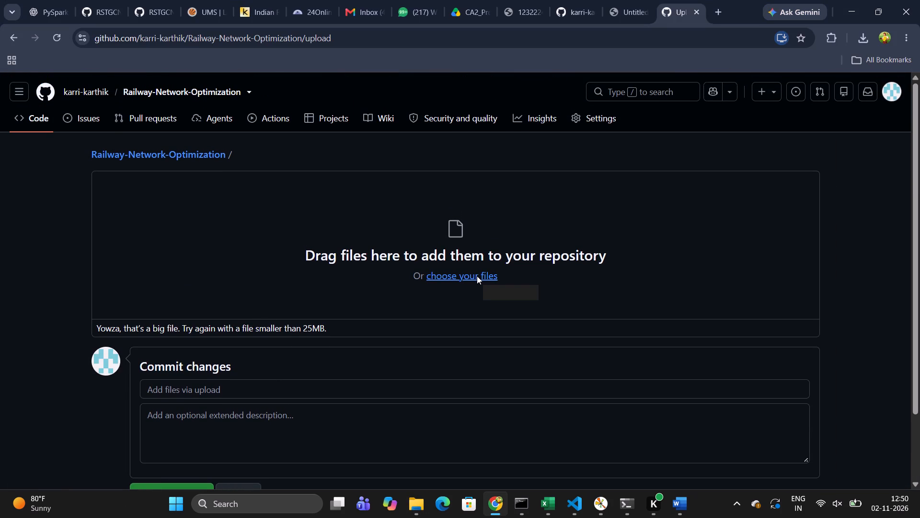
left_click(474, 277)
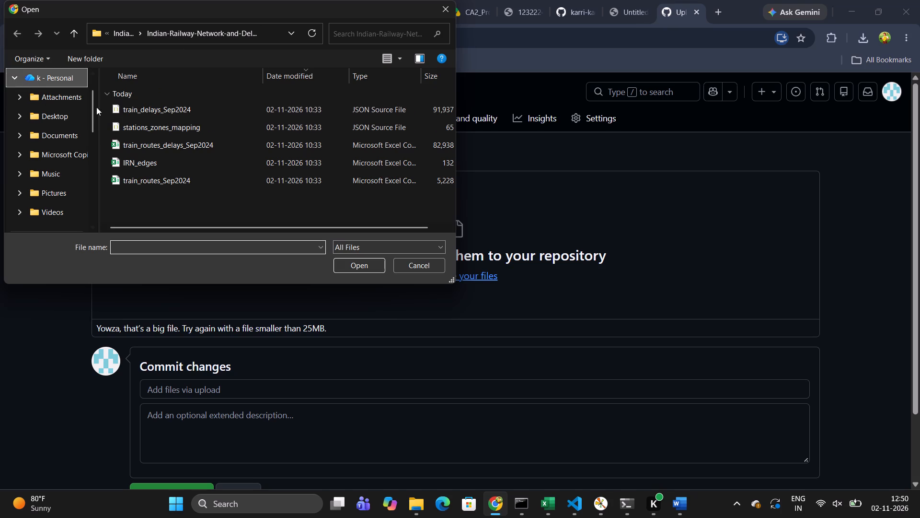
left_click(172, 179, "ctrl")
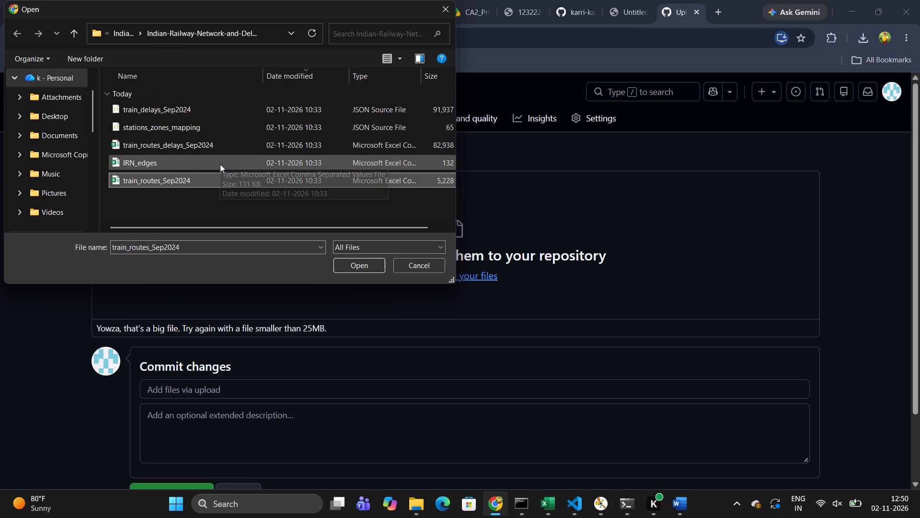
left_click(173, 166, "ctrl")
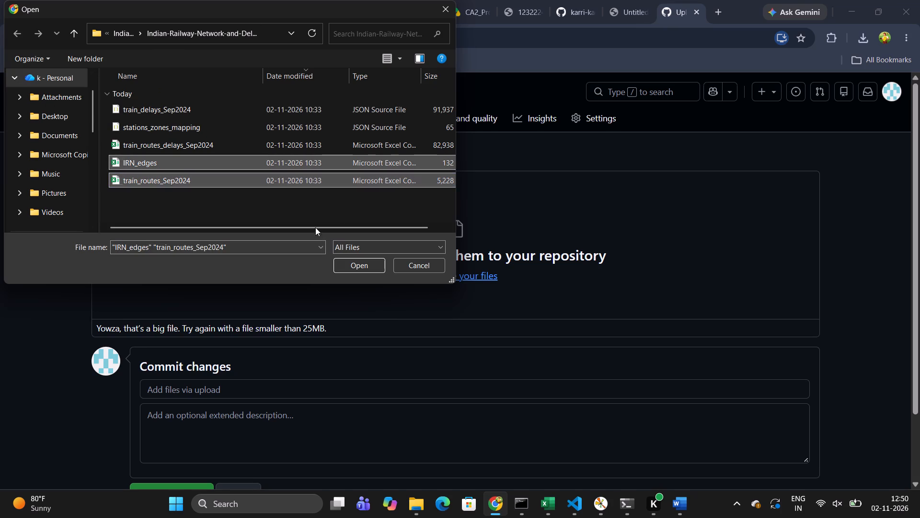
left_click(349, 271)
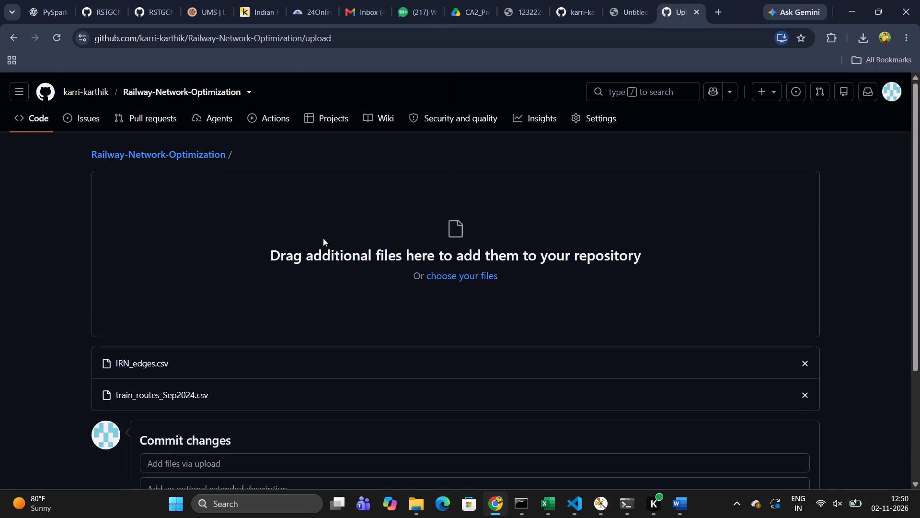
Add the Railway_Network_Dashboard workbook from the Desktop's Railway_Network_Optimization folder to the upload.
scroll(321, 241, "down", 1)
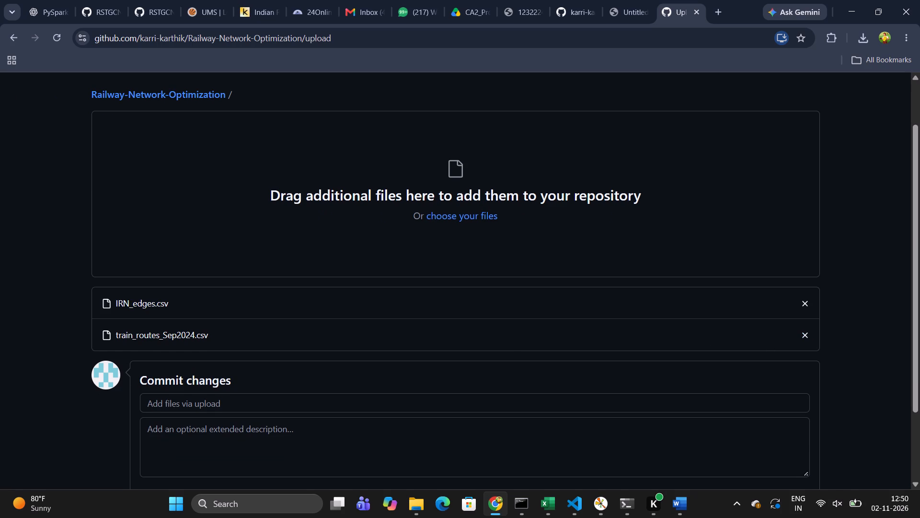
left_click(446, 218)
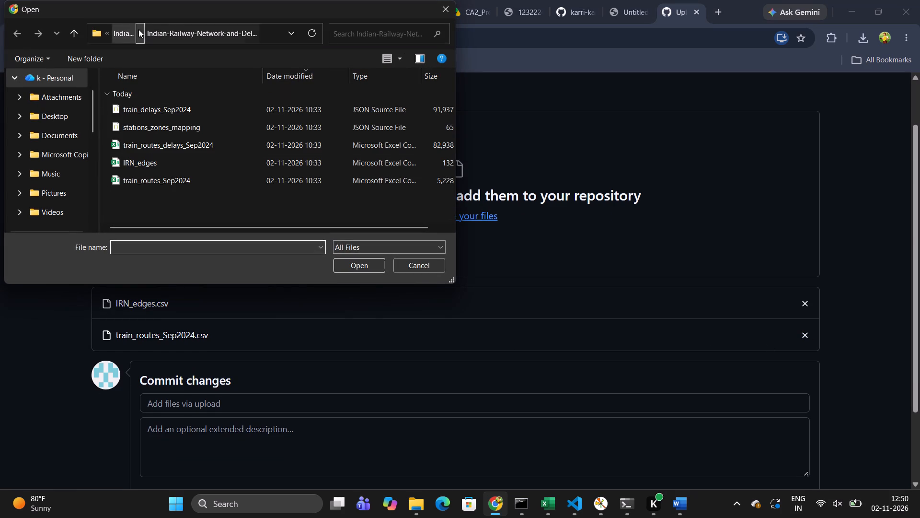
left_click(168, 29)
left_click(124, 35)
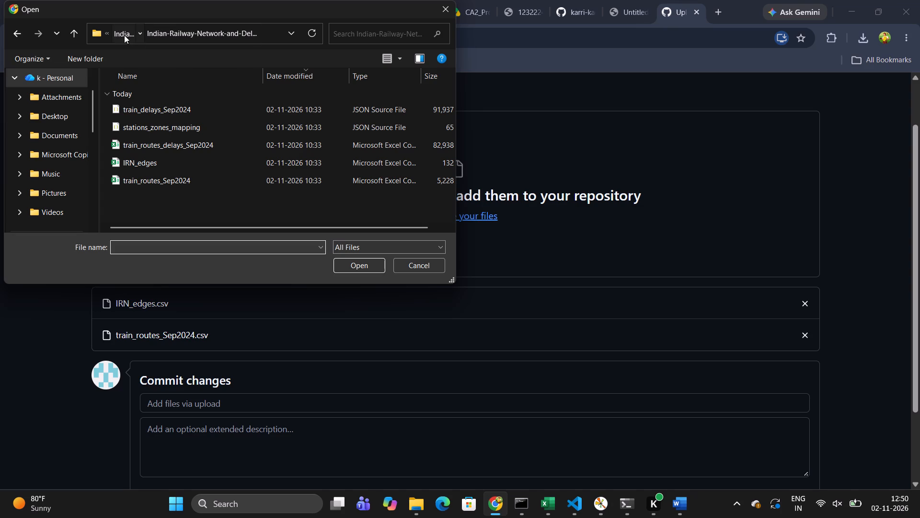
double_click(185, 108)
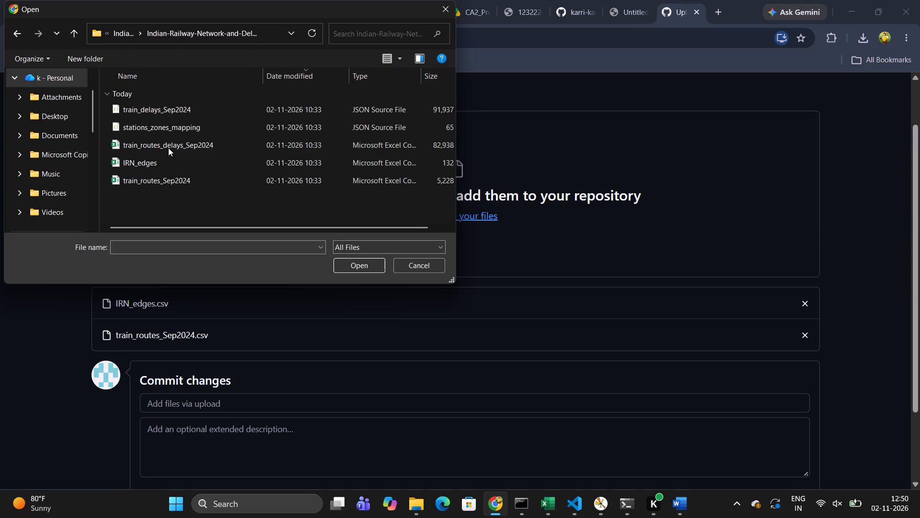
scroll(167, 119, "up", 6)
scroll(52, 109, "up", 7)
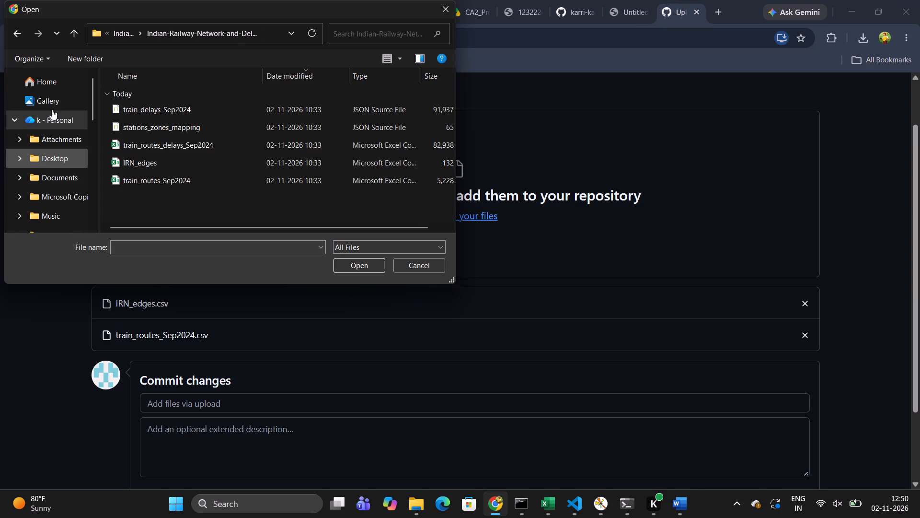
scroll(35, 129, "down", 3)
left_click(55, 117)
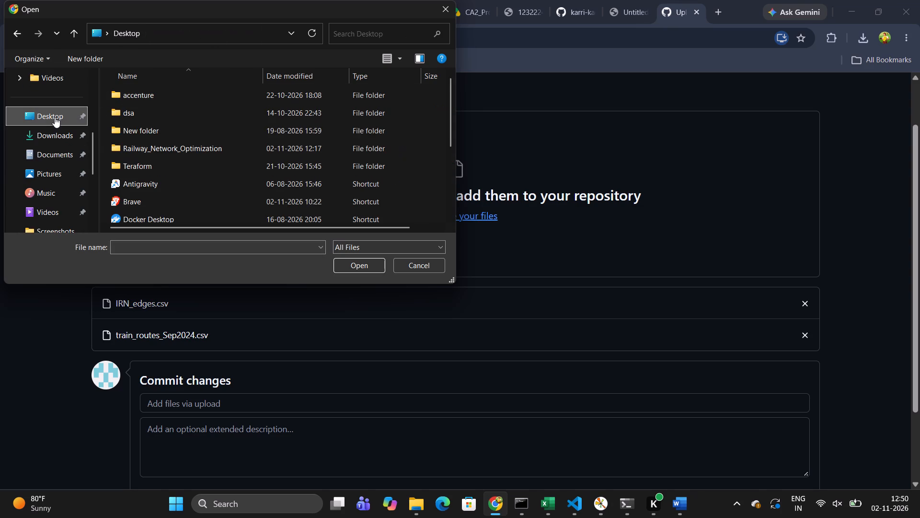
double_click(175, 141)
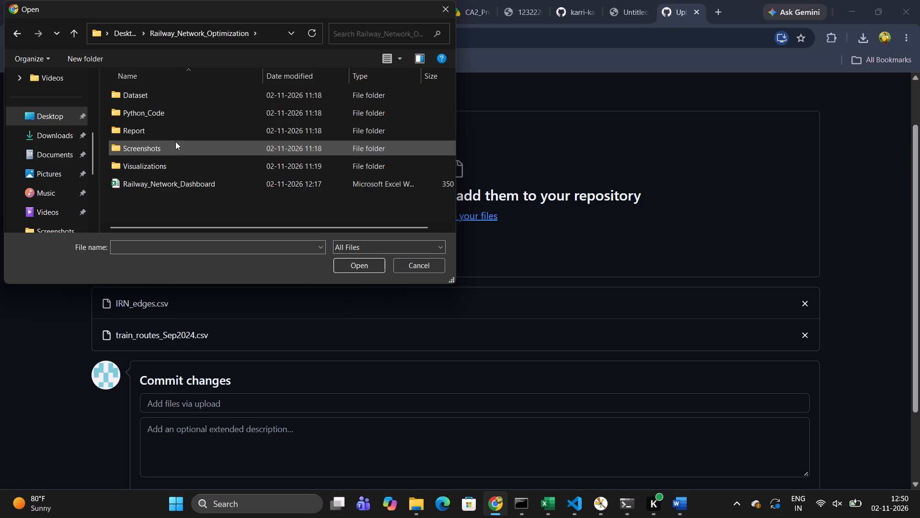
left_click(157, 180, "ctrl")
left_click(360, 264)
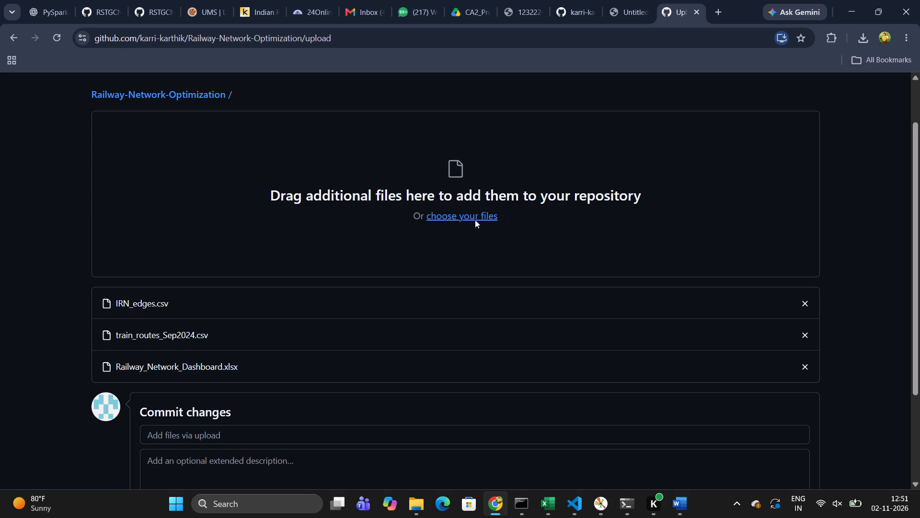
Add the railway_visualization Python file from the Python_Code folder to the upload.
left_click(451, 213)
scroll(173, 114, "up", 7)
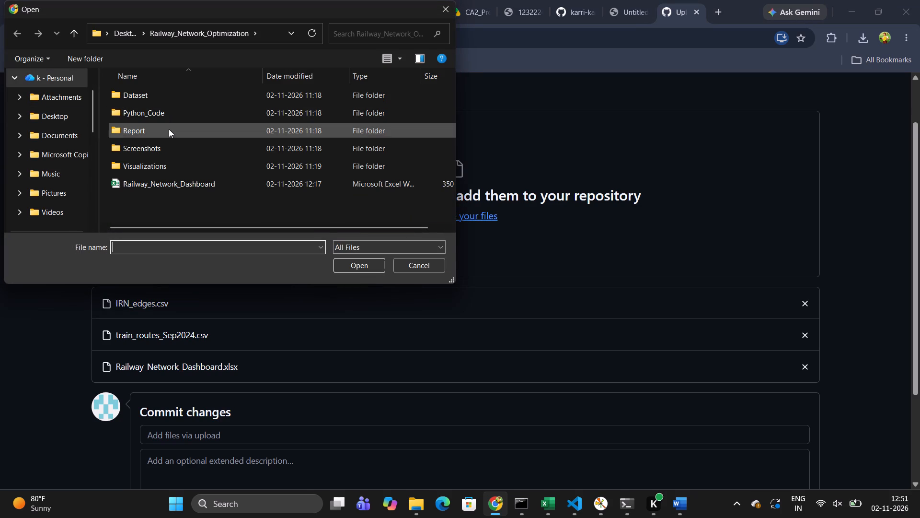
left_click(173, 112)
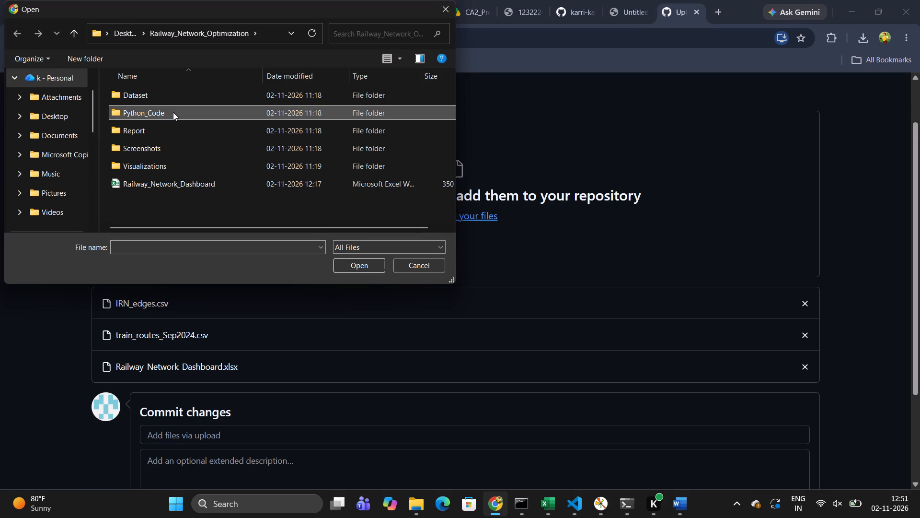
double_click(173, 112)
left_click(181, 94, "ctrl")
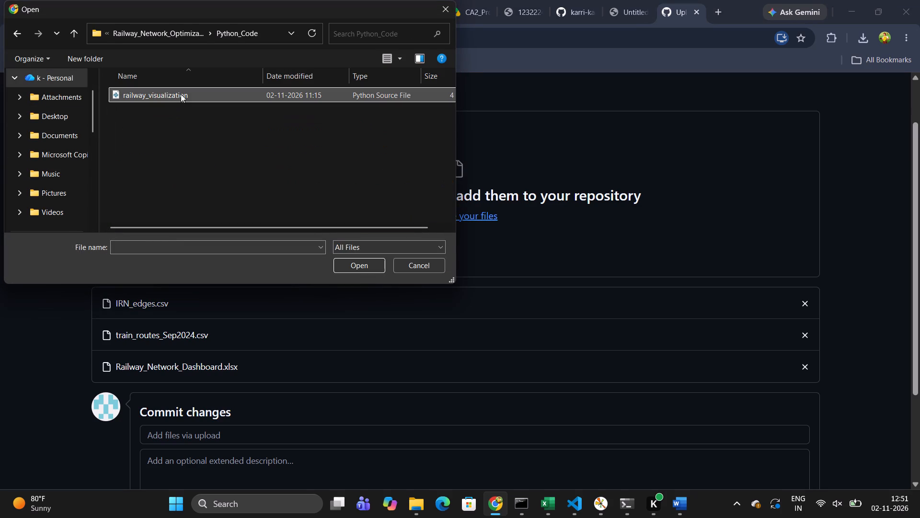
left_click(367, 264)
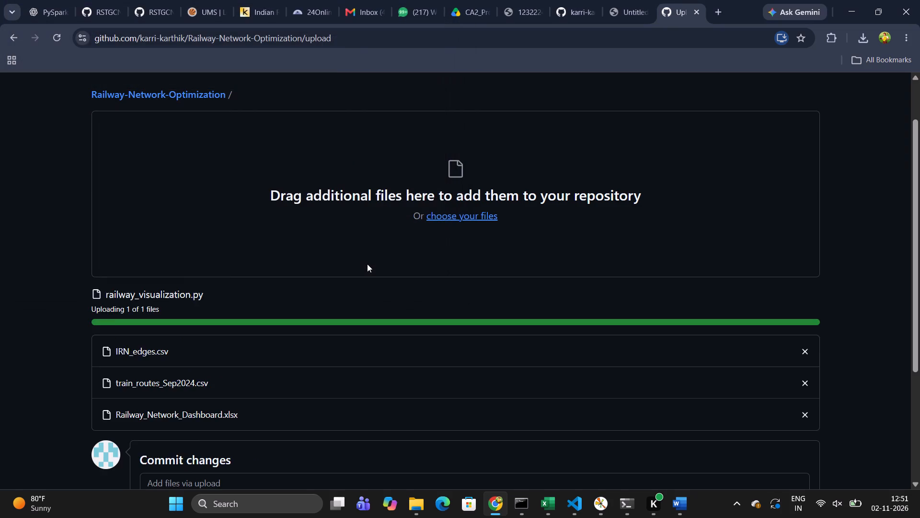
Add the railway_network and shortest_railway_route images from the Visualizations folder to the upload.
left_click(457, 217)
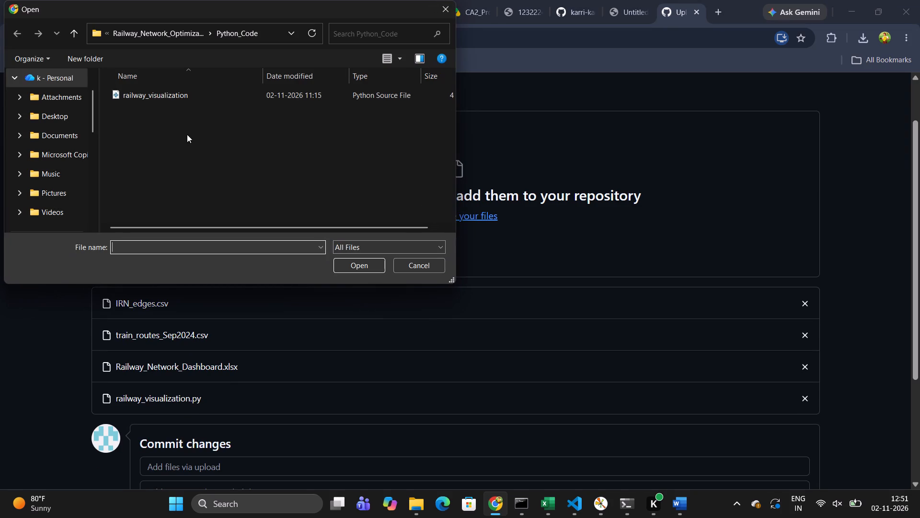
left_click(168, 34)
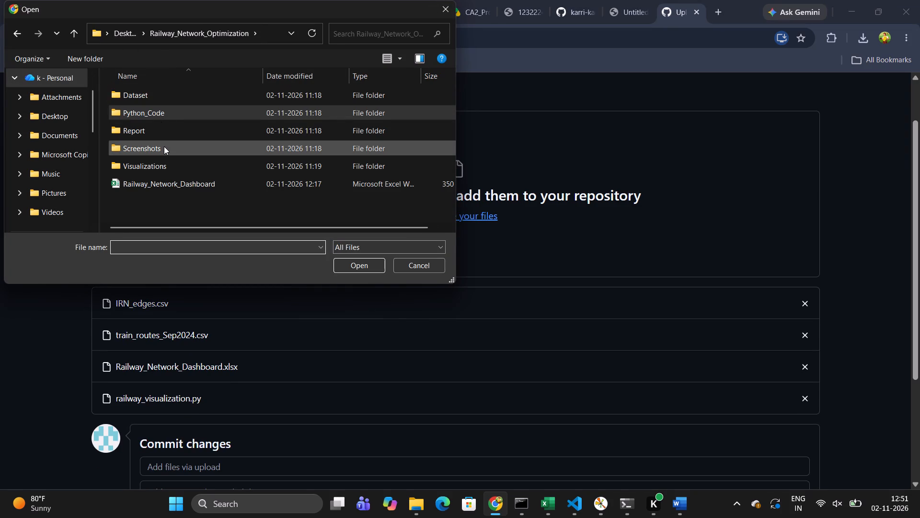
left_click(164, 146)
left_click(164, 146)
double_click(164, 146)
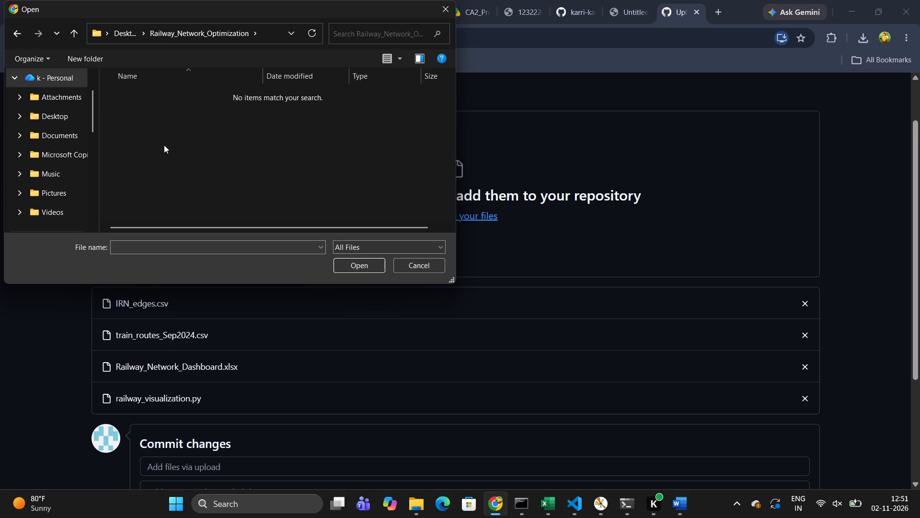
left_click(191, 34)
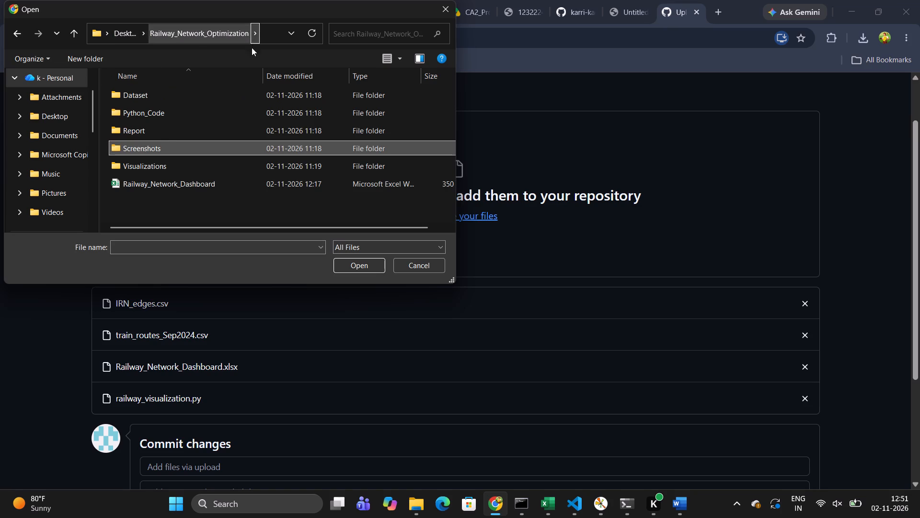
double_click(171, 172)
left_click(146, 127, "ctrl")
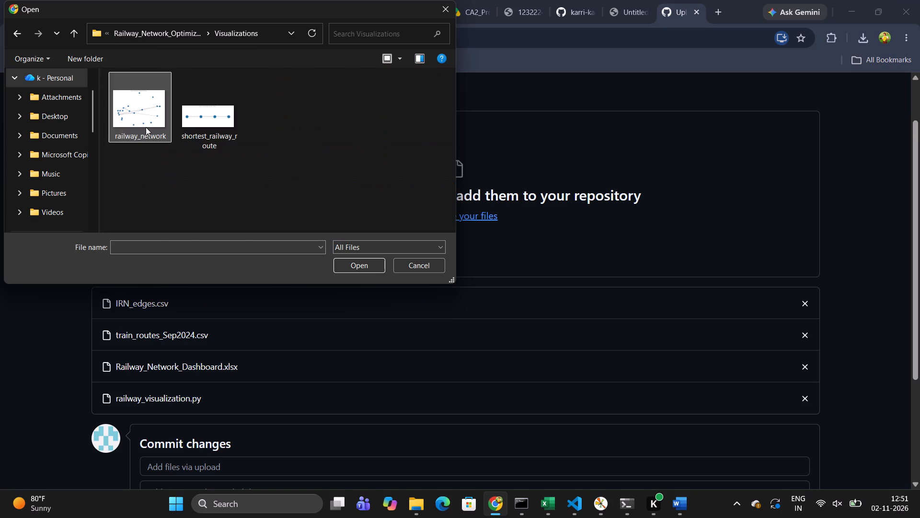
left_click(221, 130, "ctrl")
left_click(355, 262)
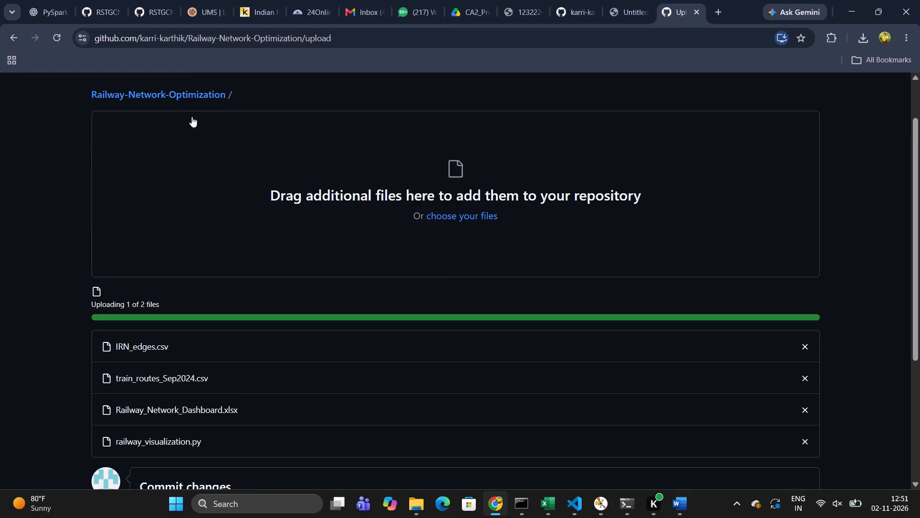
Commit the uploaded files to the Railway-Network-Optimization repository with the default commit message.
scroll(322, 231, "down", 2)
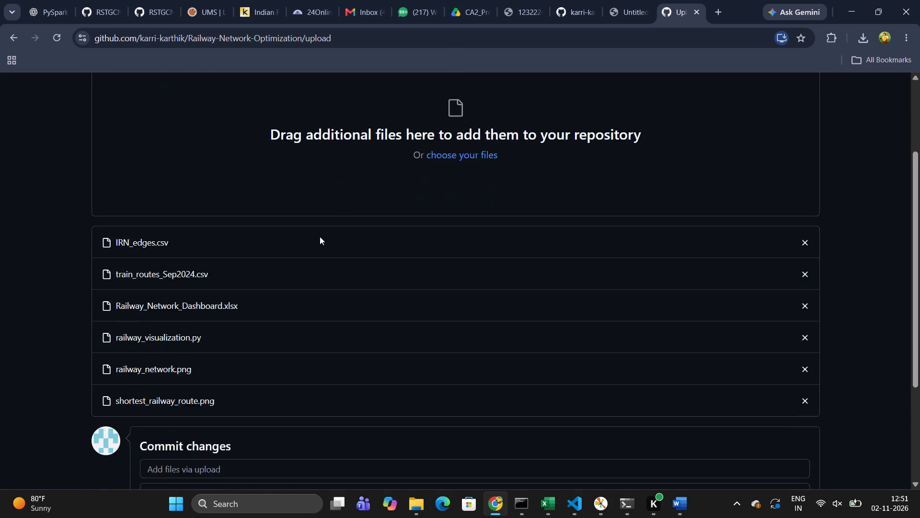
scroll(320, 236, "down", 2)
scroll(235, 235, "down", 1)
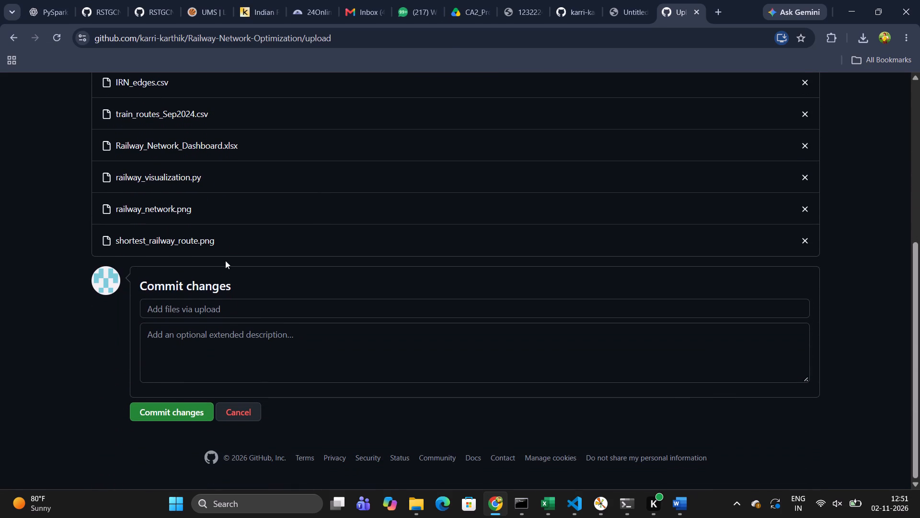
scroll(222, 268, "down", 12)
scroll(214, 301, "up", 3)
scroll(214, 301, "down", 5)
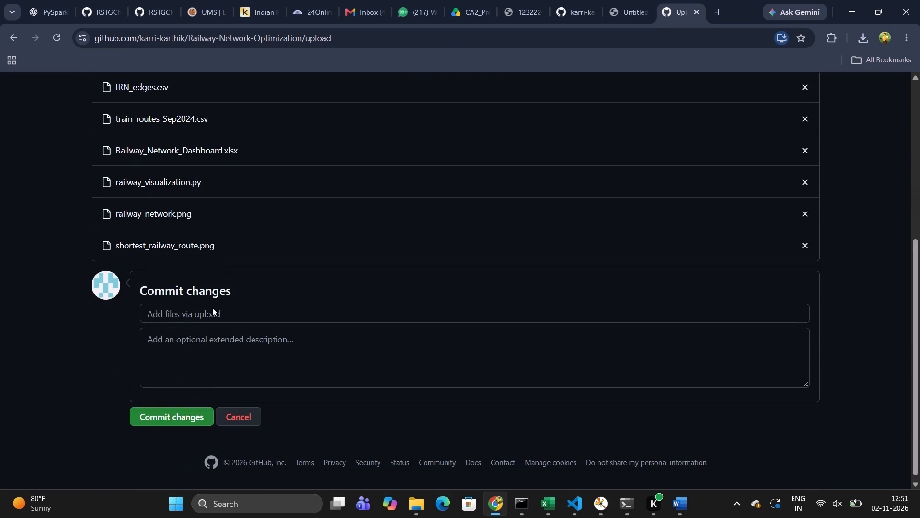
left_click(190, 409)
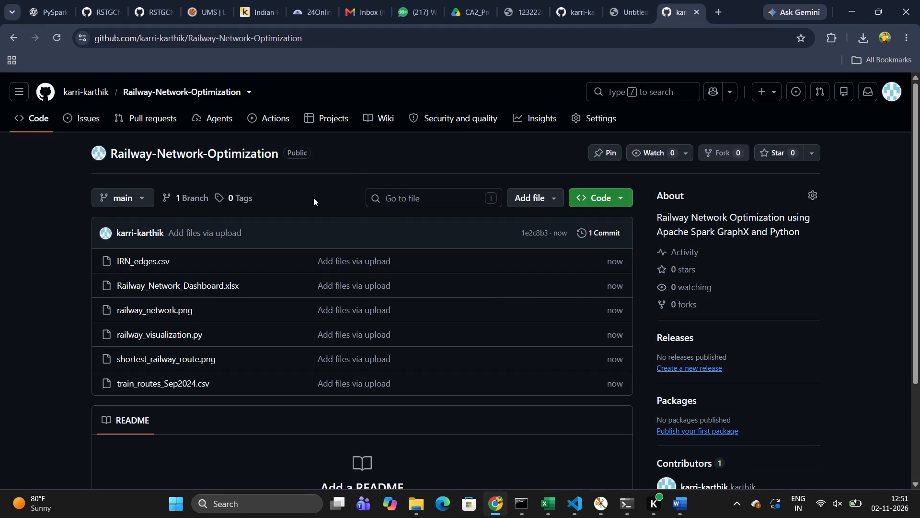
Review the repository's committed file list and glance at the local Railway_Network_Optimization folder before returning to the repository page.
scroll(299, 205, "down", 3)
scroll(295, 211, "up", 5)
scroll(295, 211, "down", 5)
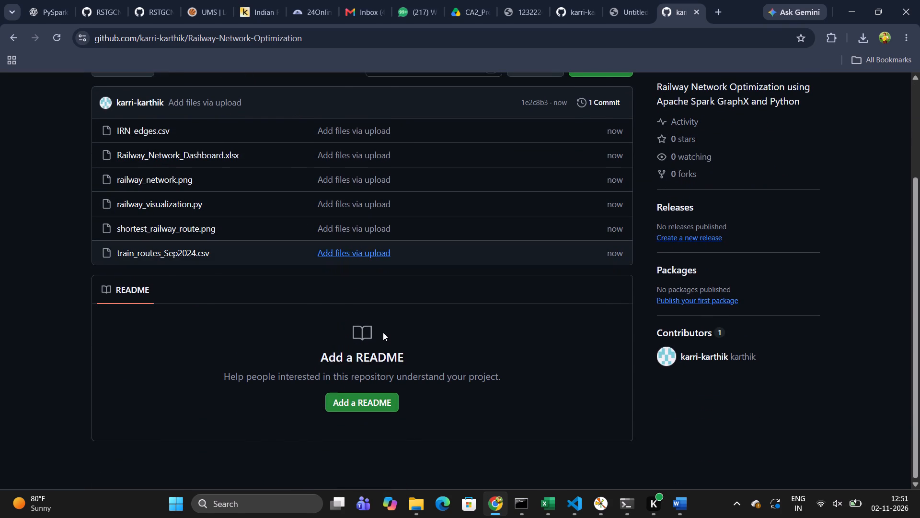
key("alt+Tab")
key("alt+Tab")
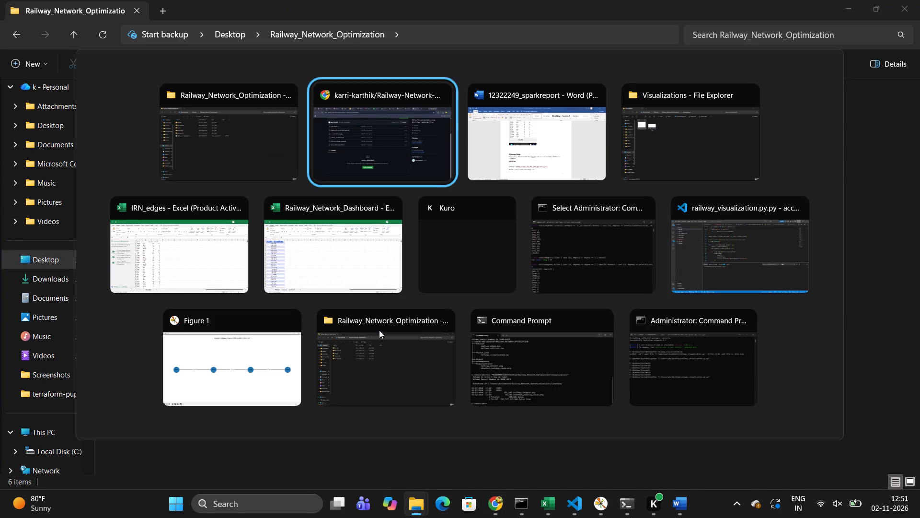
key("alt+Tab")
left_click(228, 150, "alt")
key("alt+Tab")
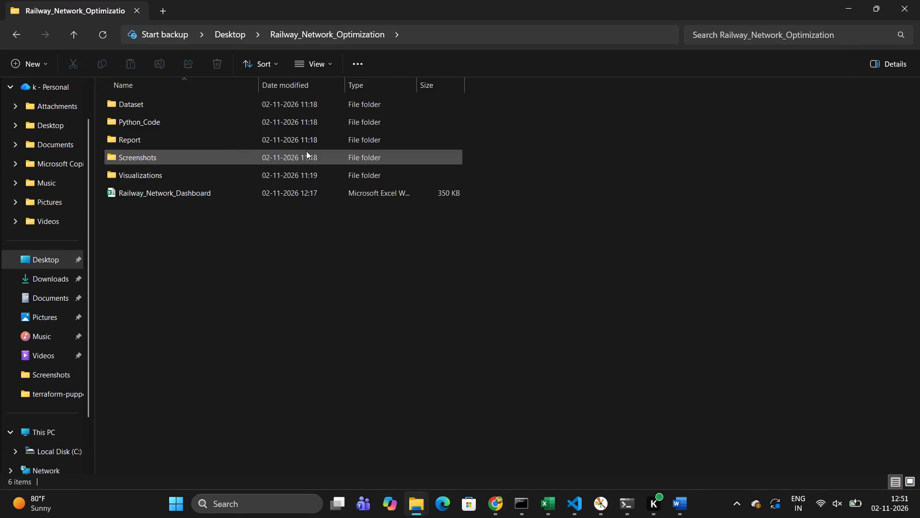
key("alt+Tab")
left_click(409, 118, "alt")
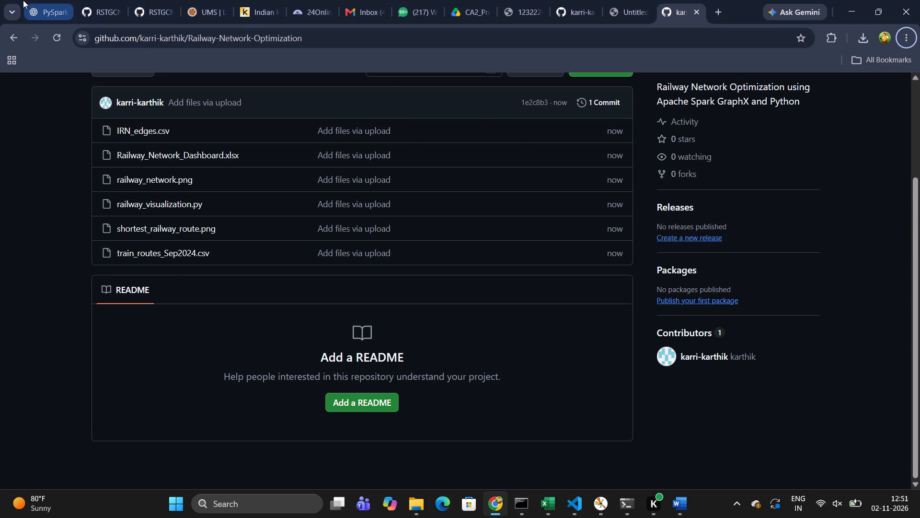
In the ChatGPT project guide, find the README.md section and copy its Railway Network Optimization Markdown content.
left_click(34, 0)
scroll(483, 318, "up", 13)
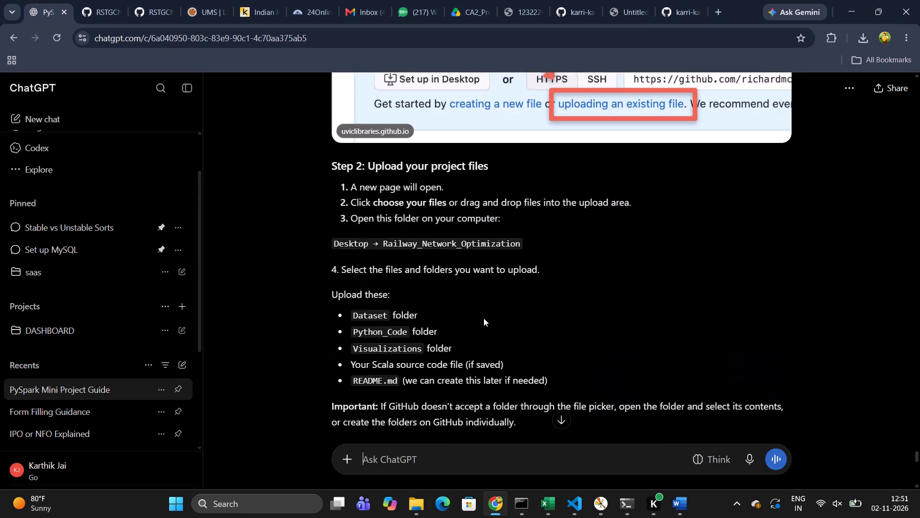
scroll(483, 318, "up", 18)
scroll(475, 312, "up", 7)
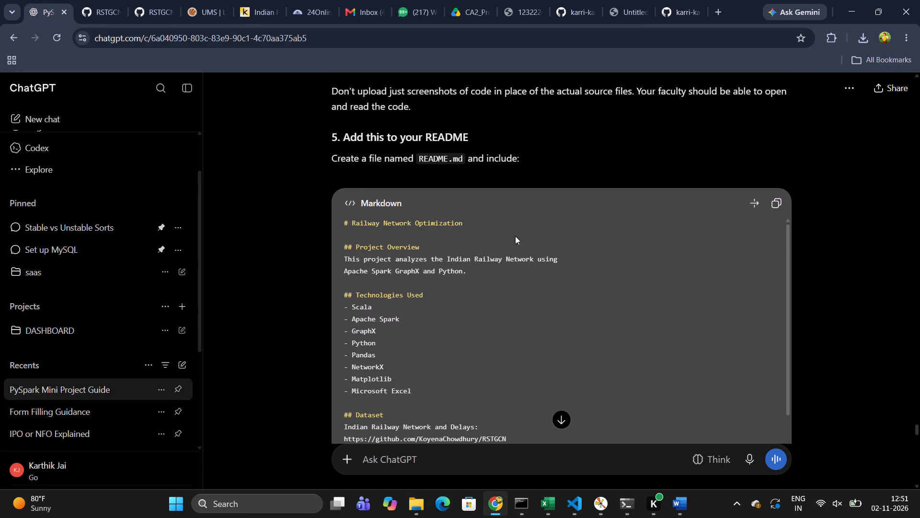
scroll(533, 184, "up", 15)
scroll(537, 191, "down", 6)
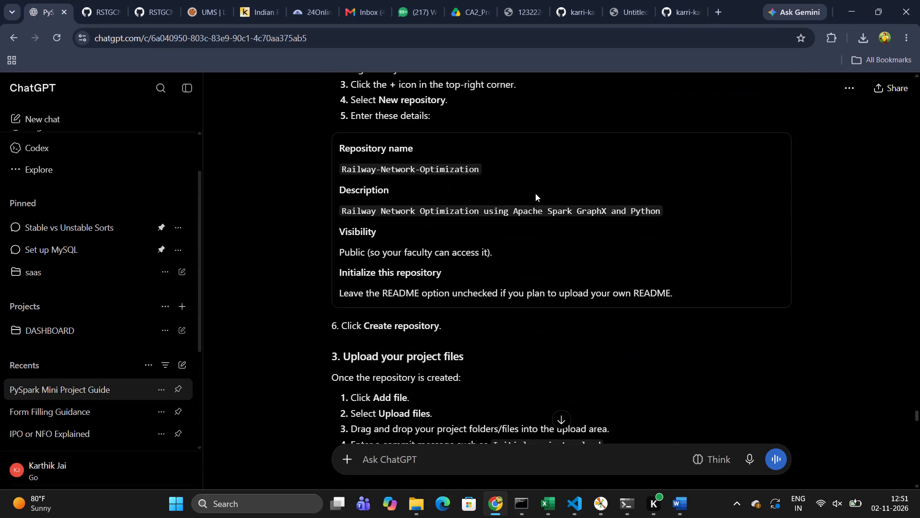
scroll(535, 193, "down", 5)
scroll(492, 211, "down", 2)
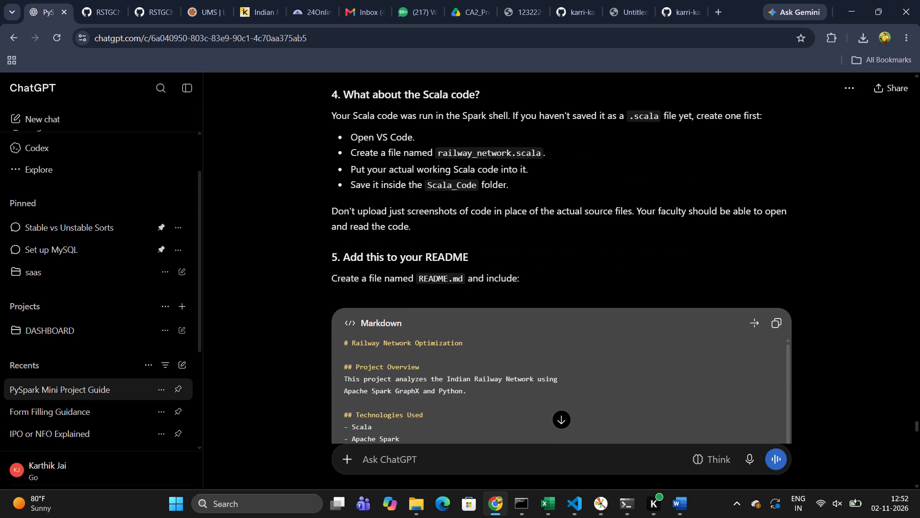
scroll(433, 211, "down", 2)
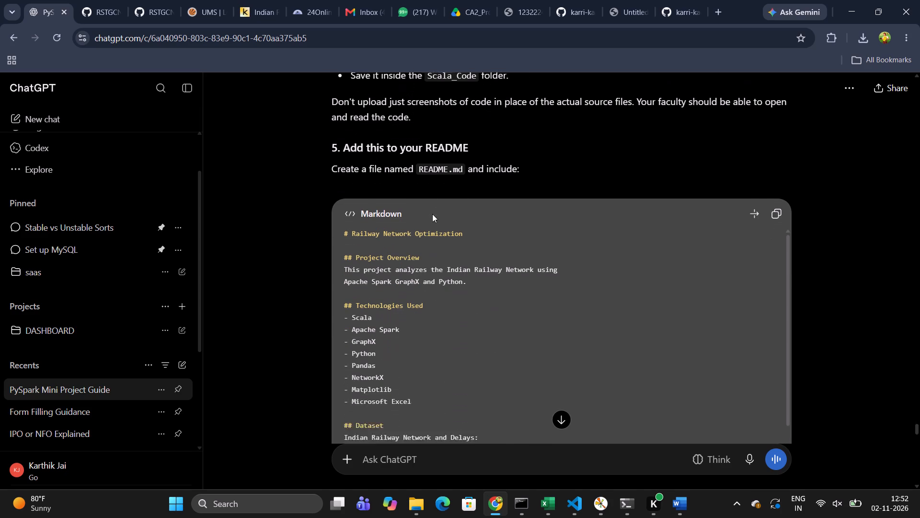
left_click(778, 198)
Create README.md in the Railway-Network-Optimization repository with the copied Markdown and commit it directly to main with the suggested message.
key("alt+Tab")
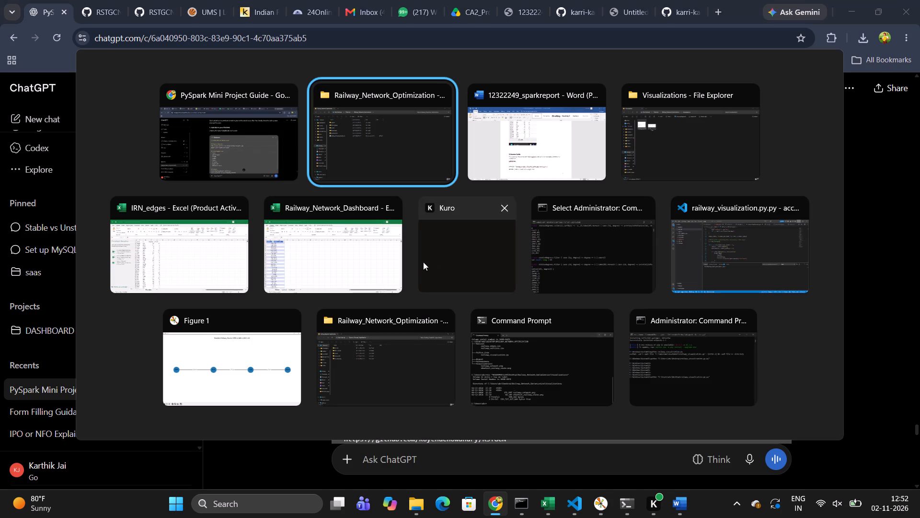
left_click(211, 143, "alt")
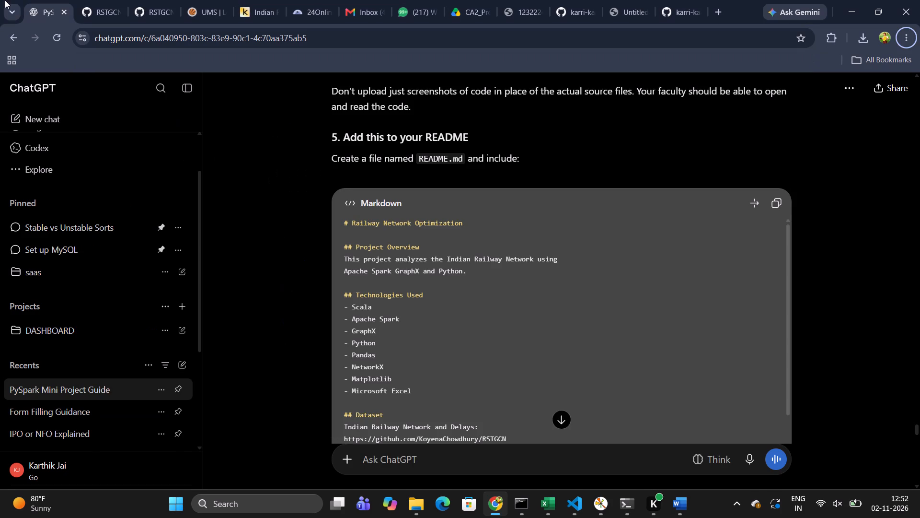
left_click(668, 0)
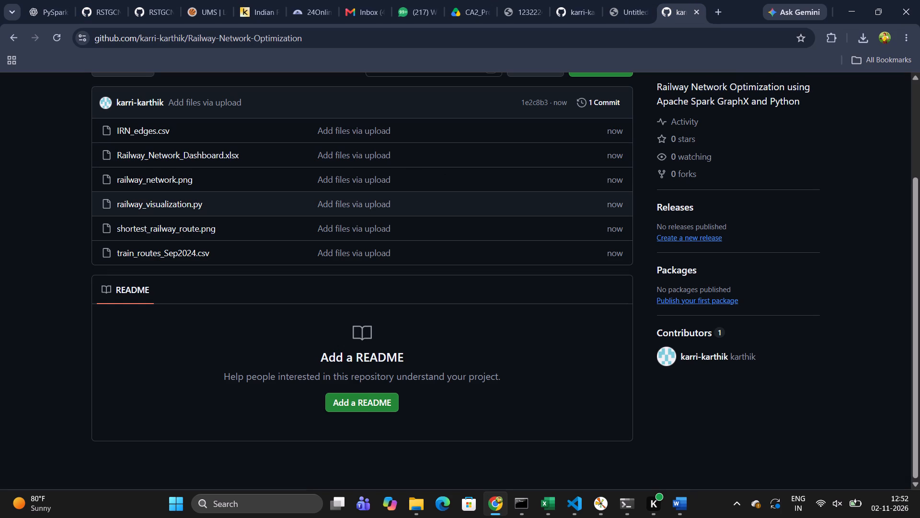
left_click(355, 405)
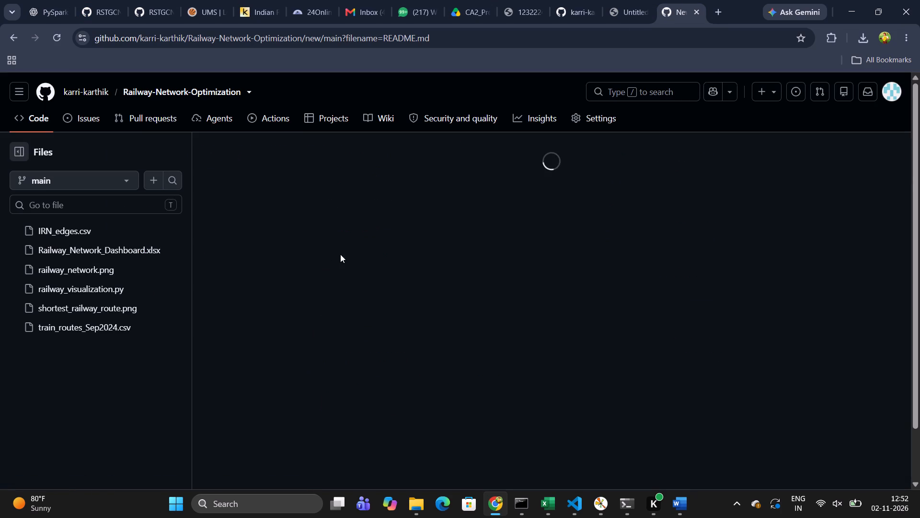
left_click(404, 257)
key("ctrl+v")
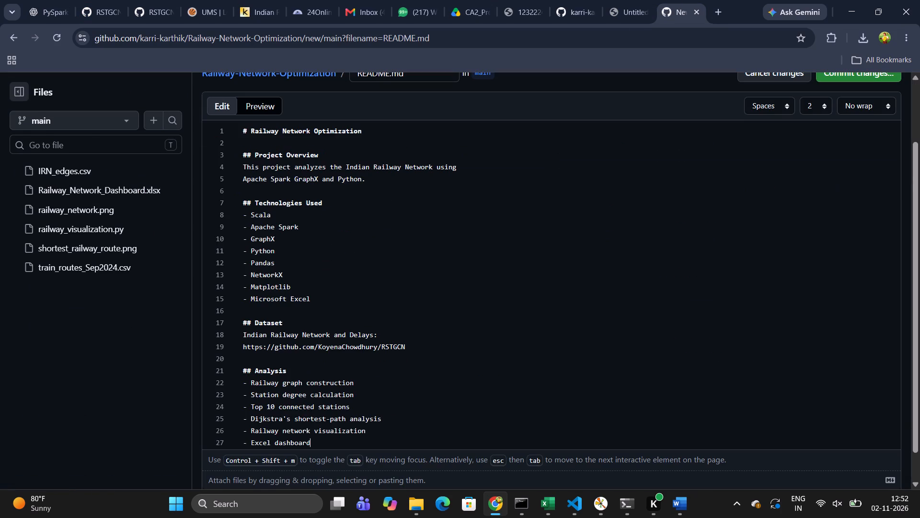
scroll(750, 189, "up", 5)
left_click(840, 151)
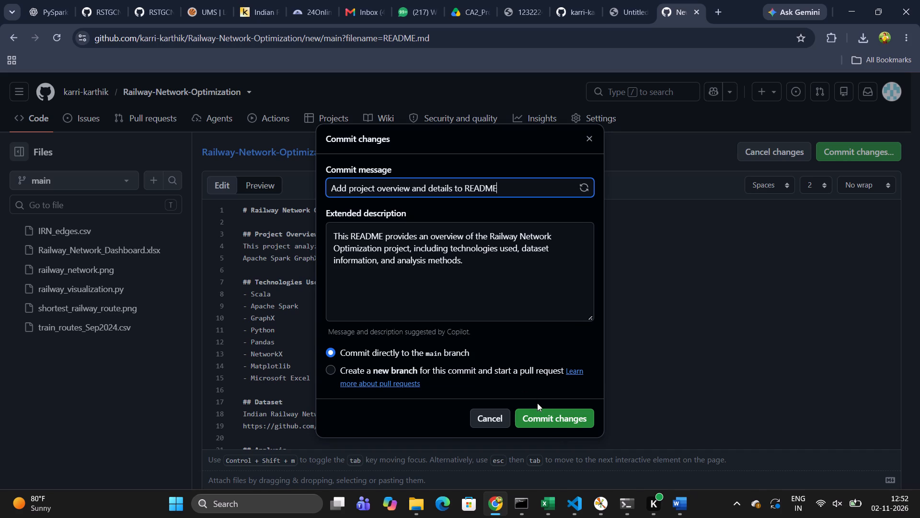
left_click(560, 426)
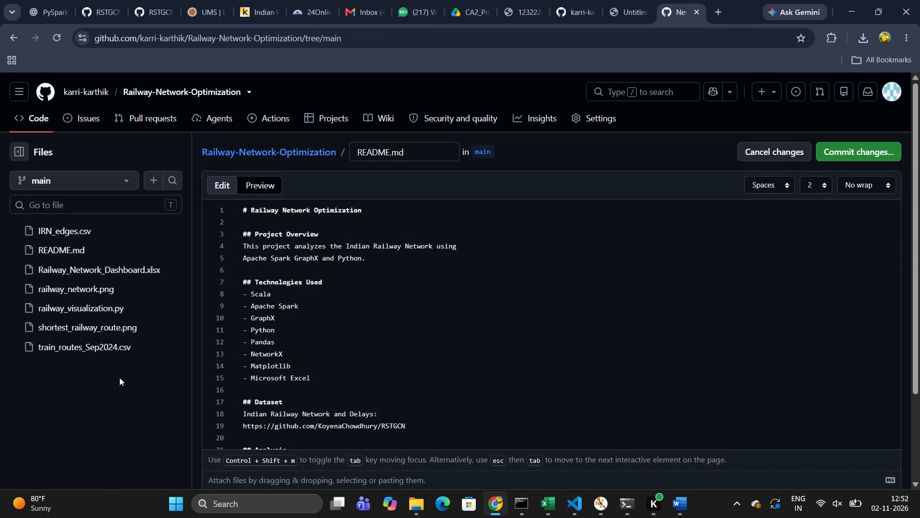
Review the committed README and repository file list, and read the ChatGPT guide's instructions on adding the repository link to the report.
scroll(421, 317, "down", 6)
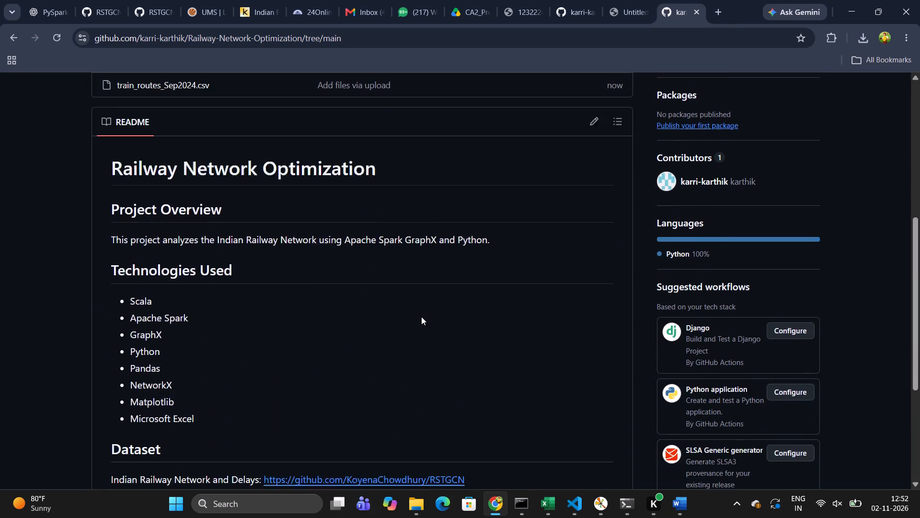
scroll(419, 317, "up", 7)
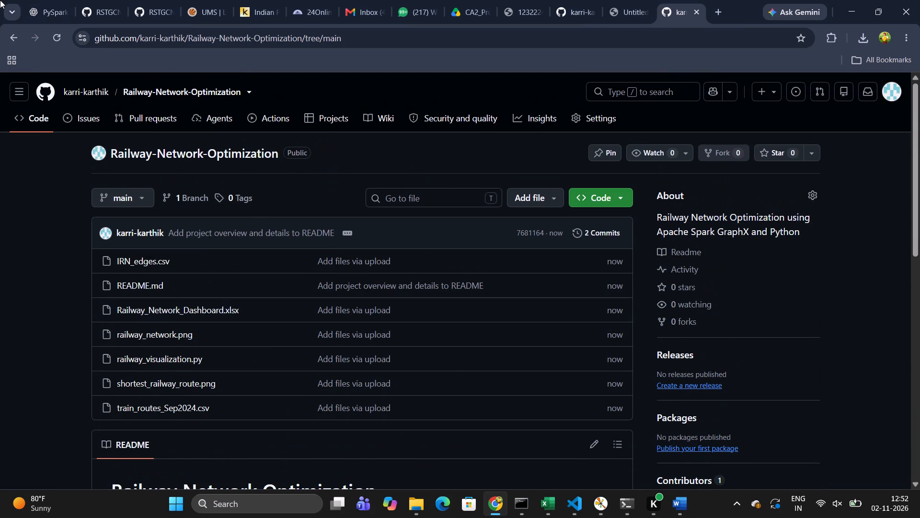
left_click(48, 0)
scroll(449, 271, "up", 2)
scroll(450, 271, "down", 4)
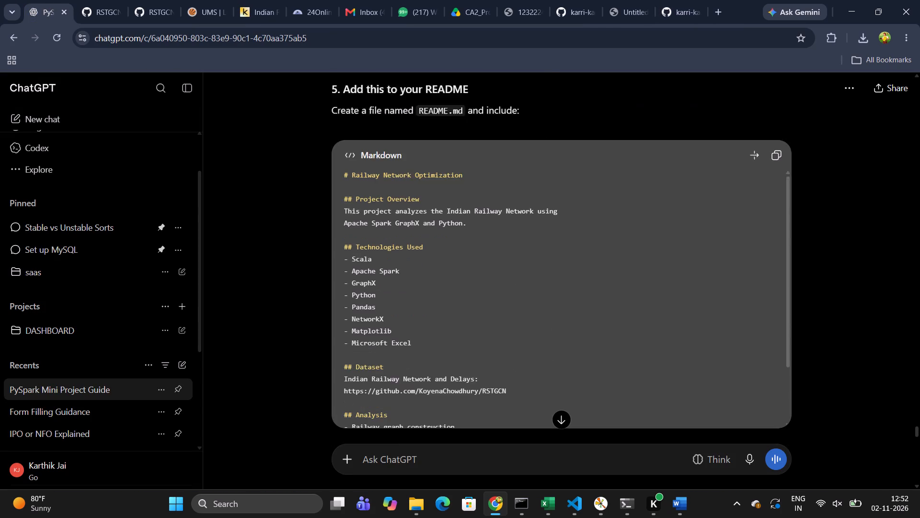
scroll(450, 271, "down", 7)
scroll(450, 271, "up", 3)
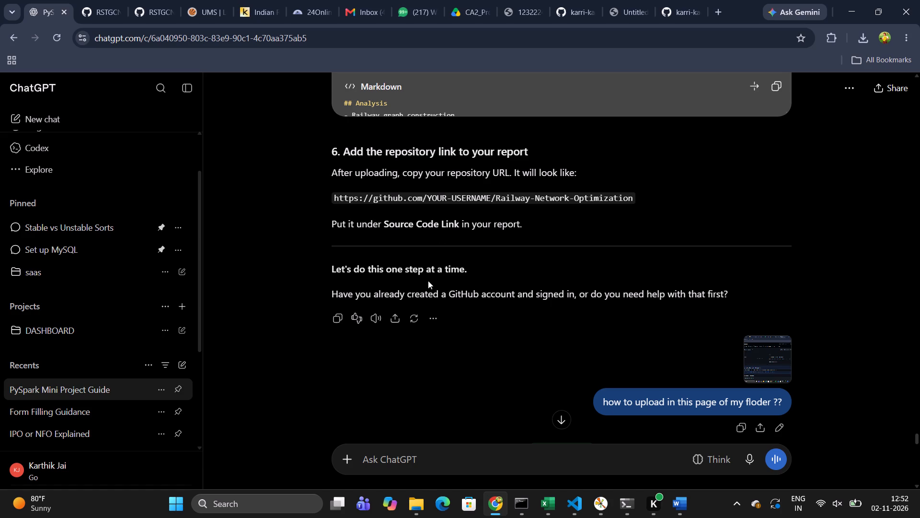
left_click(678, 0)
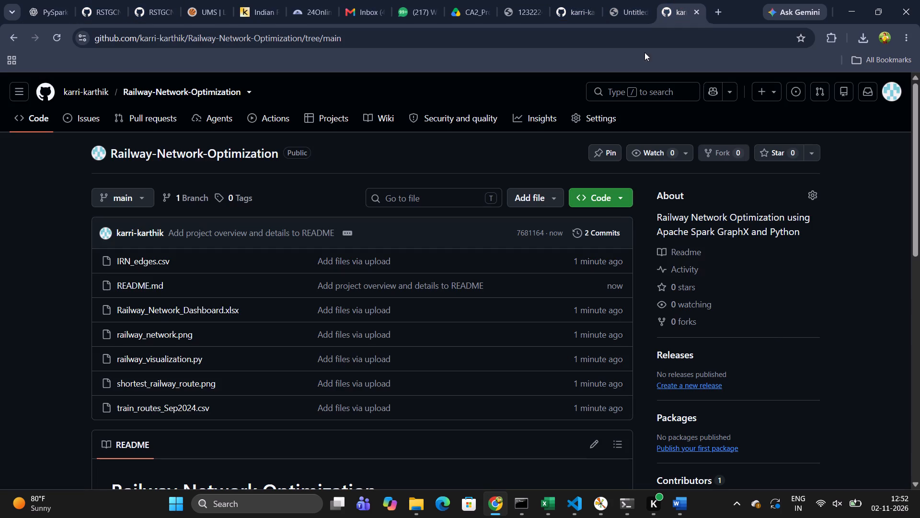
scroll(596, 289, "up", 6)
scroll(515, 231, "down", 5)
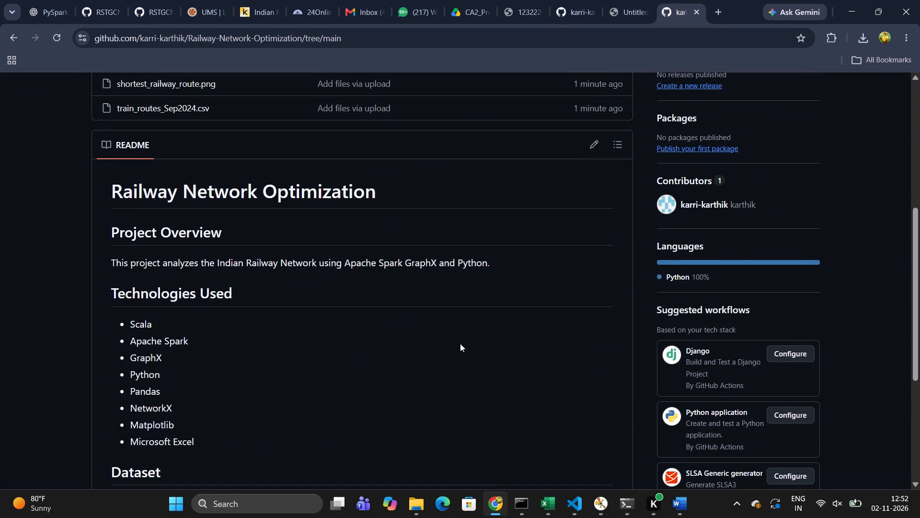
scroll(460, 343, "up", 13)
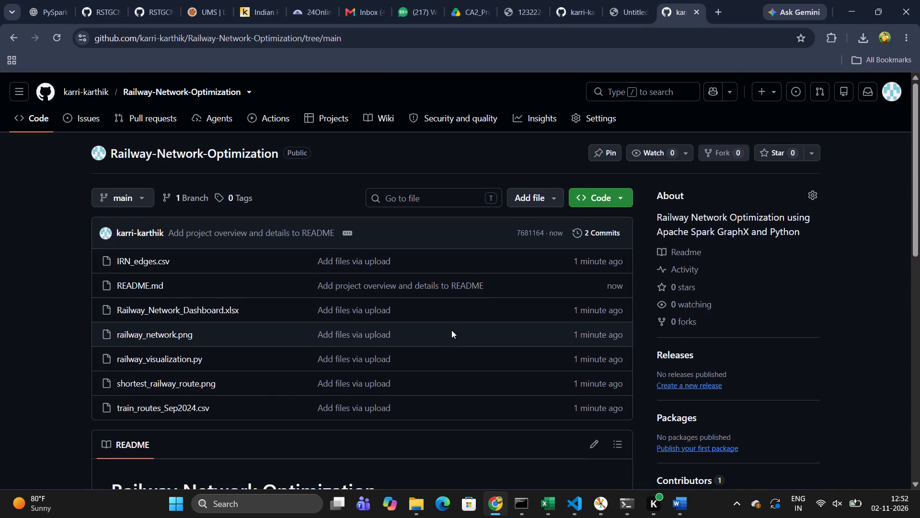
scroll(451, 330, "down", 6)
scroll(451, 330, "up", 7)
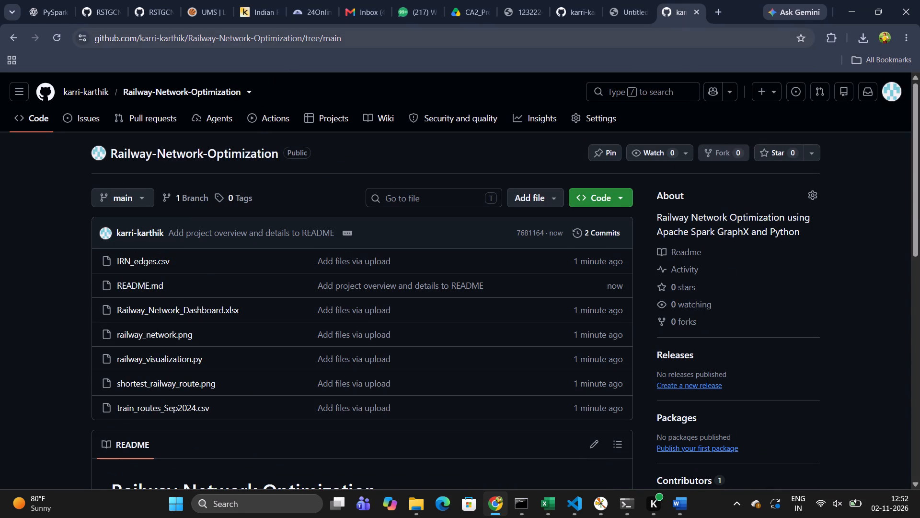
Copy the repository URL into the Word report after "Github link:" under 3.Source Code, removing the trailing "/tree/main".
left_click(353, 34)
key("ctrl+c")
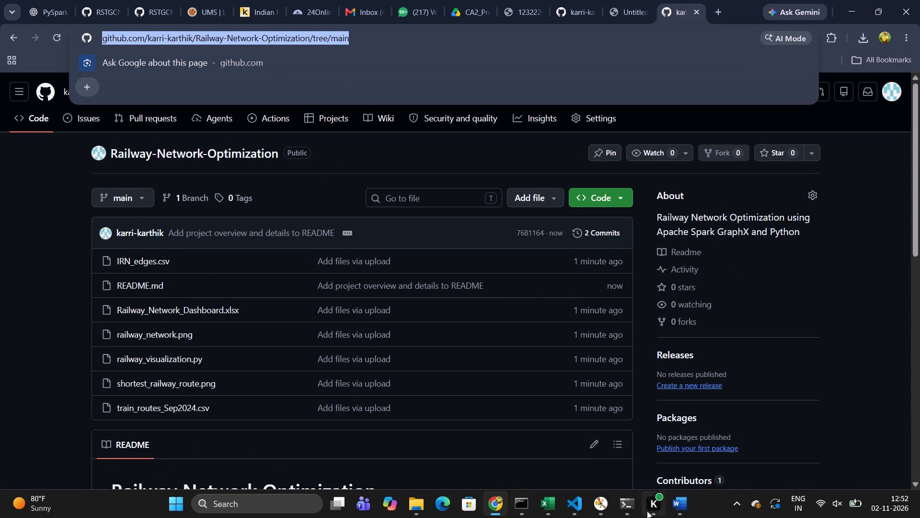
left_click(673, 499)
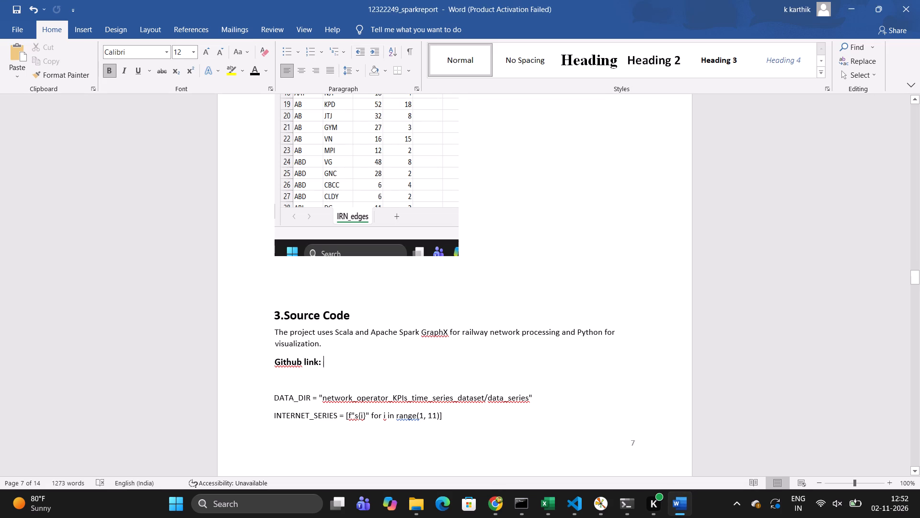
key("ctrl+v")
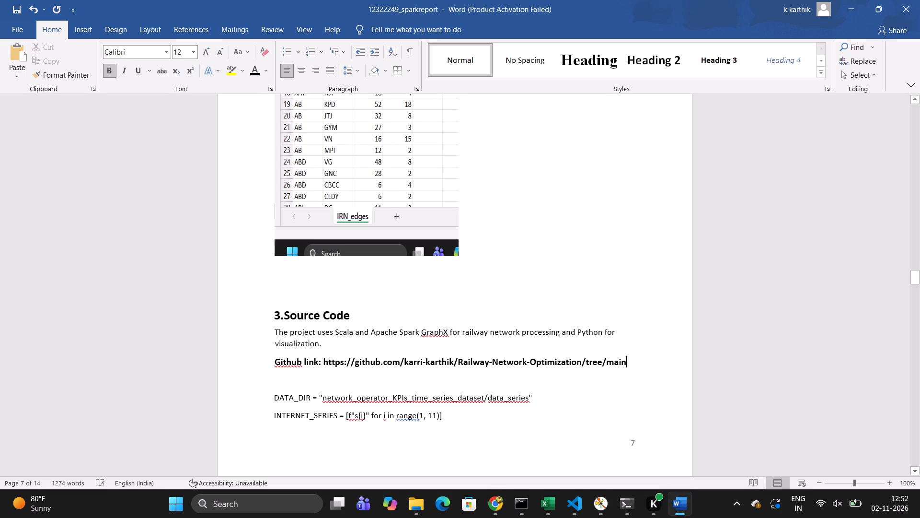
scroll(477, 354, "down", 2)
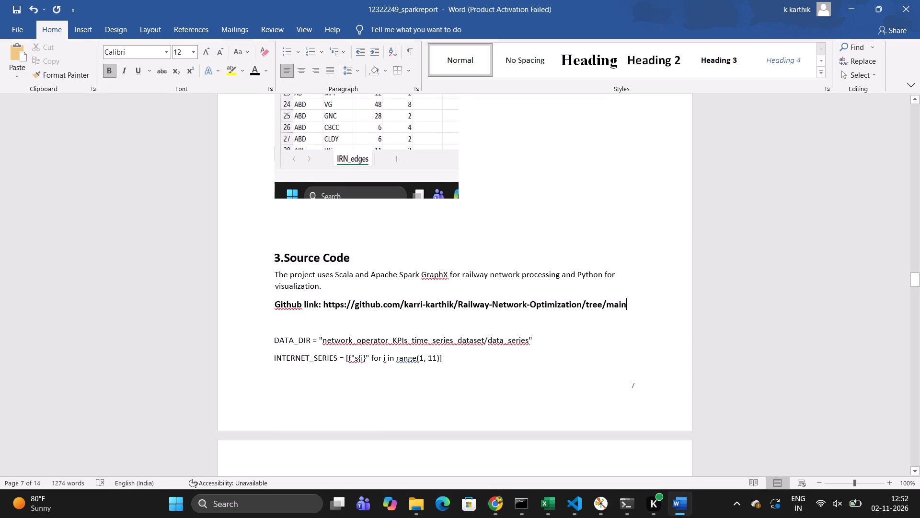
key("BackSpace")
key("BackSpace")
key("BackSpace")
key("BackSpace")
key("BackSpace")
key("BackSpace")
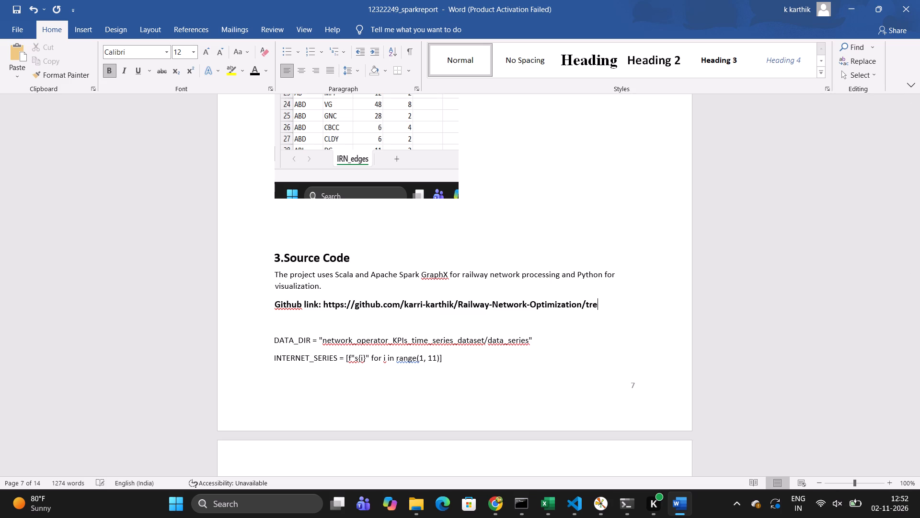
key("BackSpace")
key("BackSpace")
key("BackSpace")
key("BackSpace")
Examine the code below the report's Github link and look up the ChatGPT guide's subsection outline for 3. Source Code.
scroll(371, 302, "down", 4)
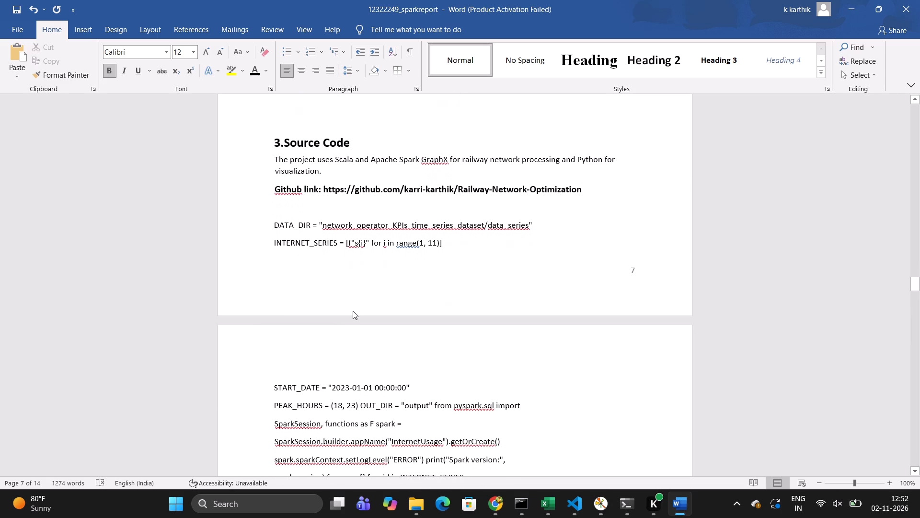
scroll(314, 268, "down", 6)
key("alt+Tab")
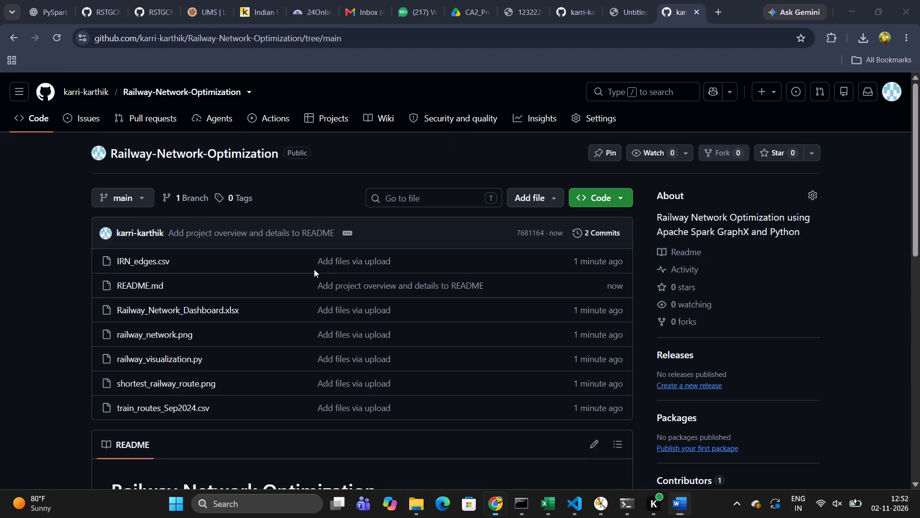
left_click(40, 0)
scroll(406, 283, "up", 6)
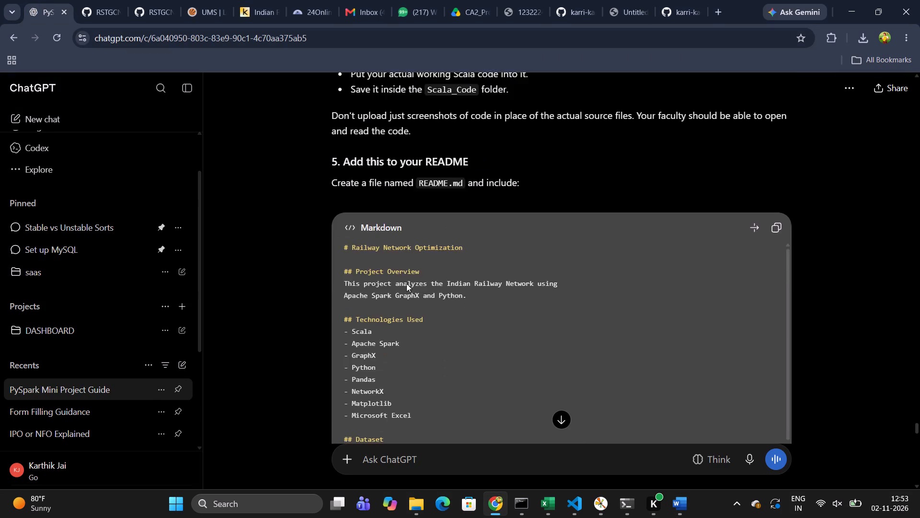
scroll(406, 283, "up", 20)
scroll(406, 283, "up", 15)
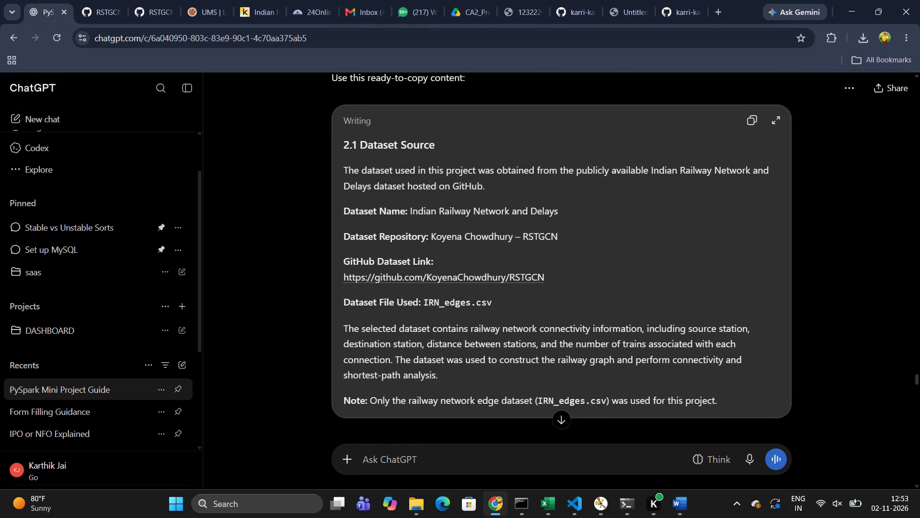
scroll(406, 283, "up", 20)
scroll(406, 283, "up", 12)
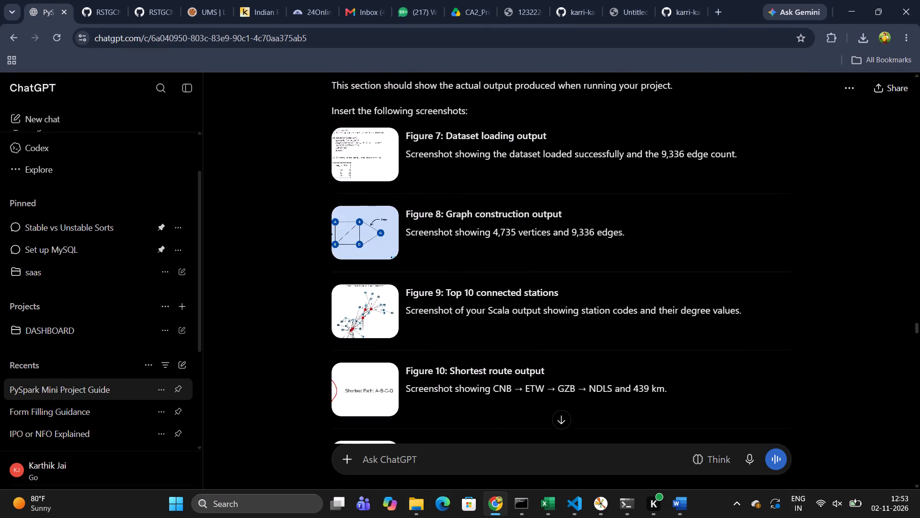
scroll(406, 283, "up", 16)
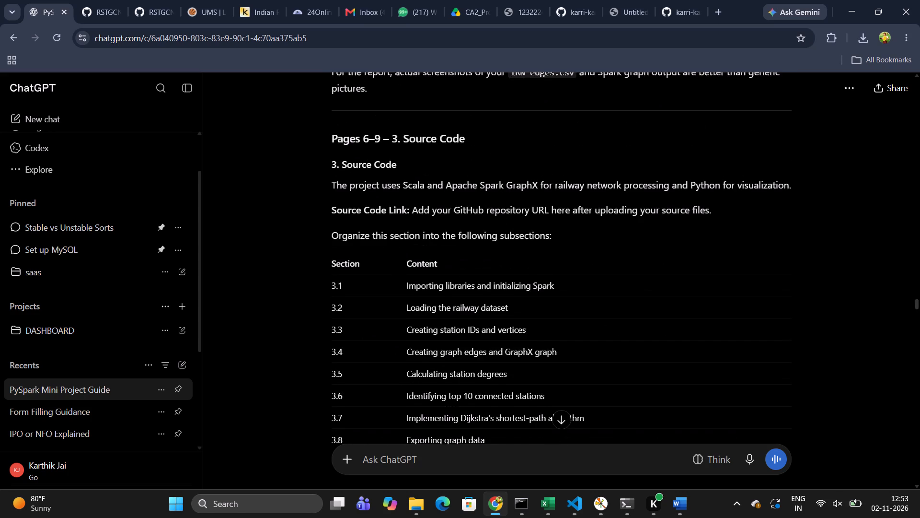
scroll(406, 283, "up", 2)
scroll(406, 283, "down", 6)
scroll(406, 283, "up", 3)
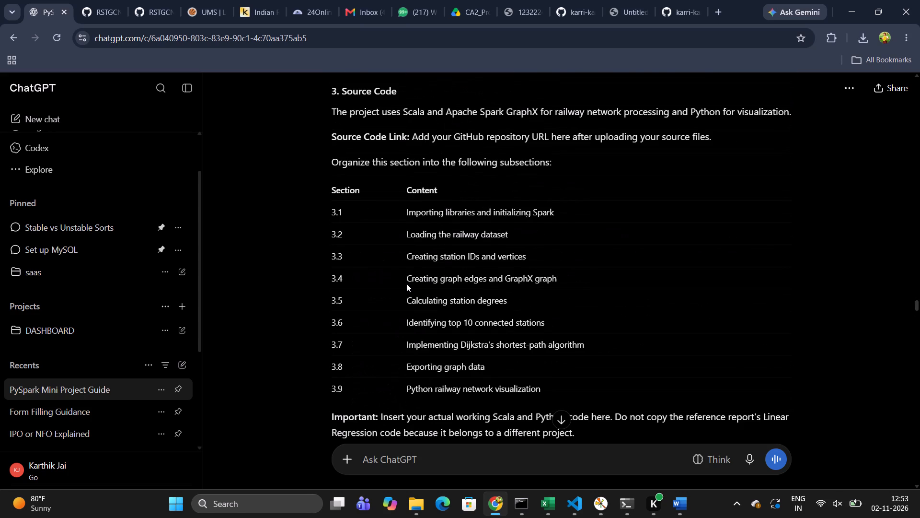